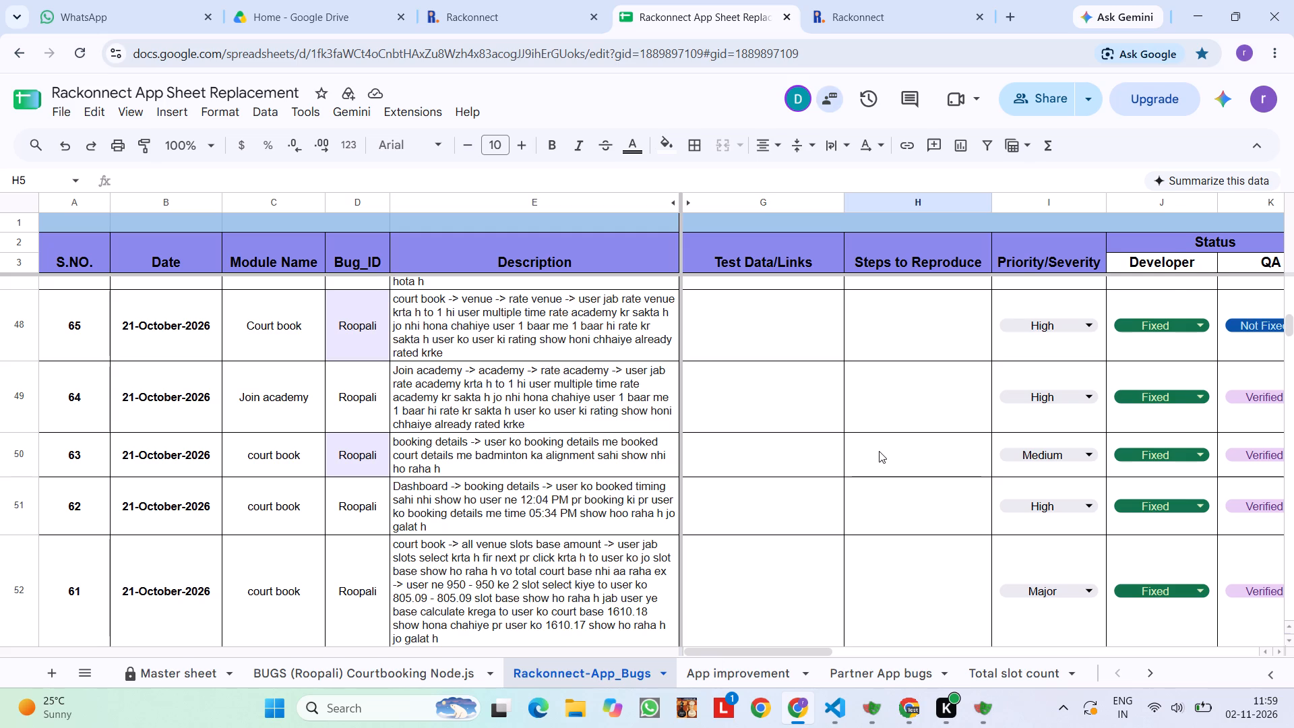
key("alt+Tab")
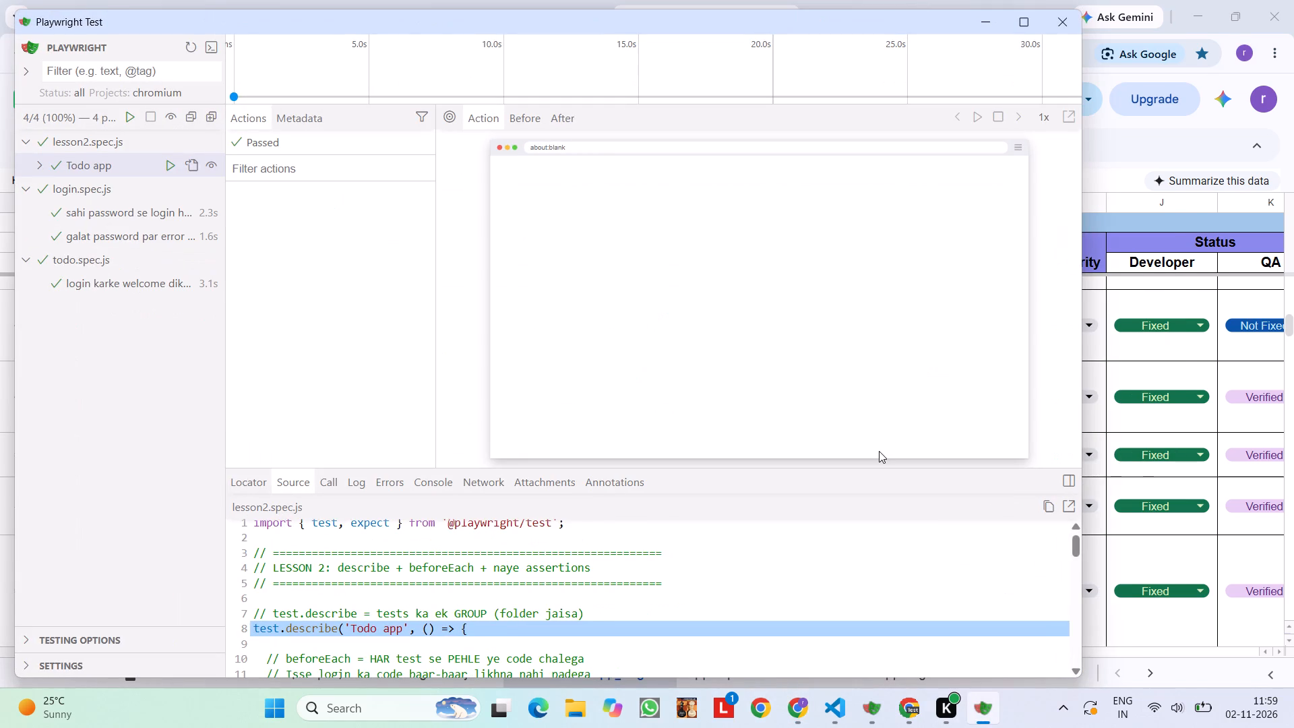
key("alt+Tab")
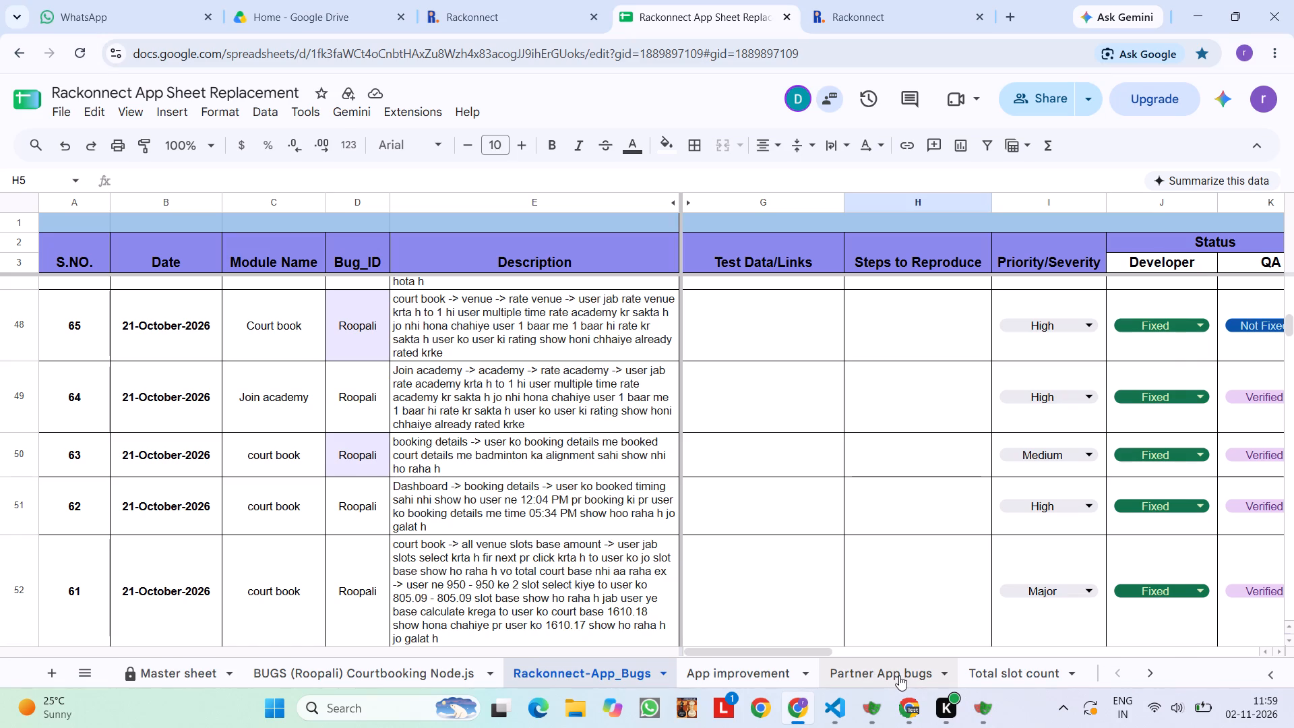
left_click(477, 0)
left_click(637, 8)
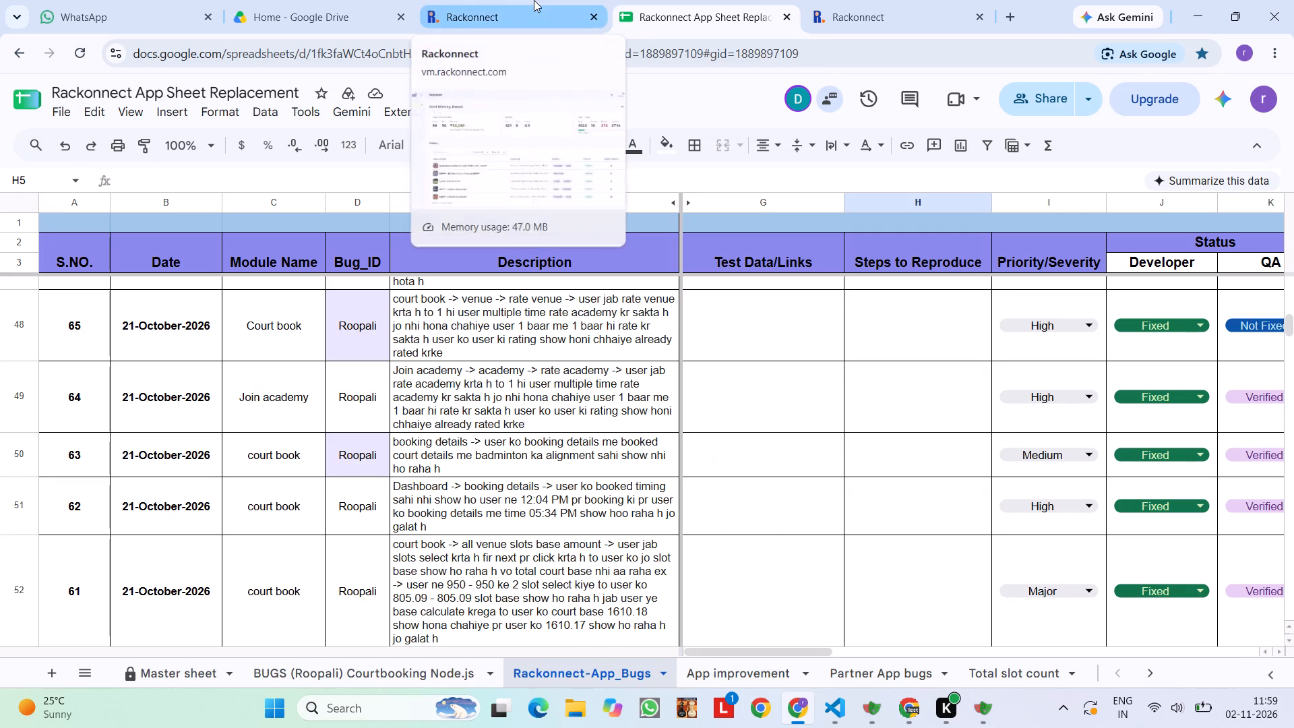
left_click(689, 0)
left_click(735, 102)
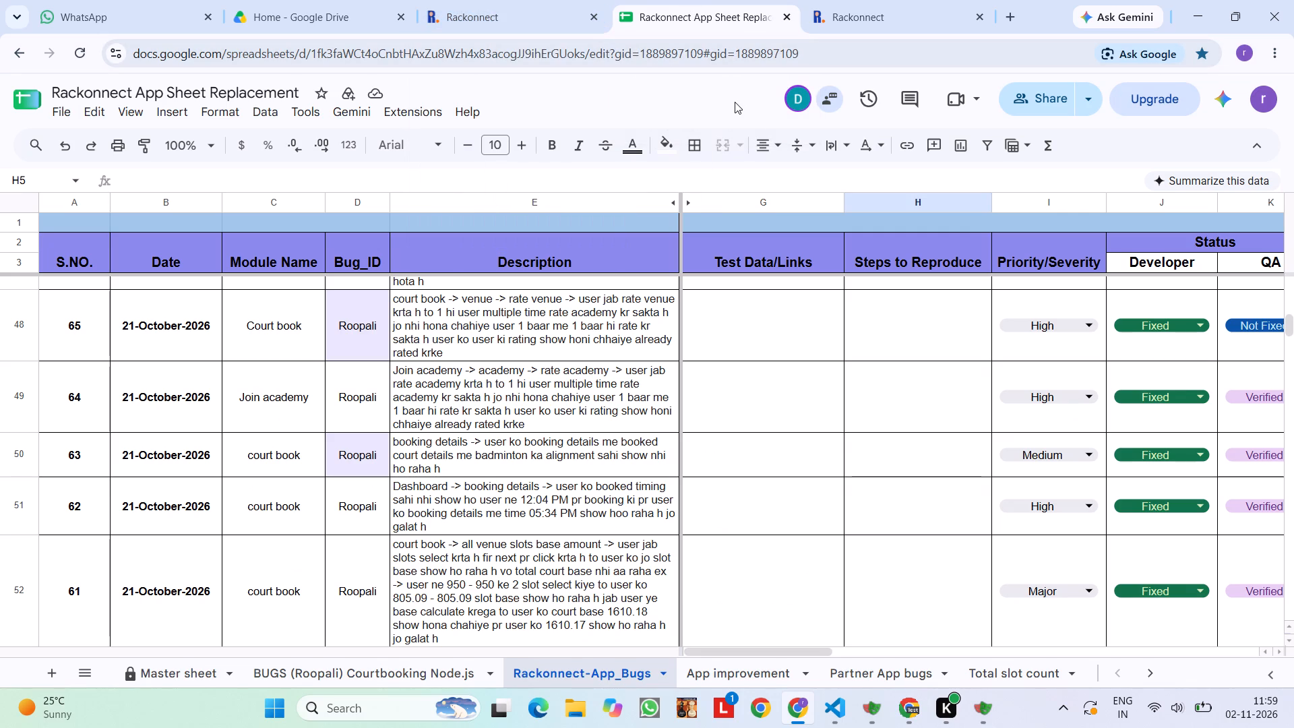
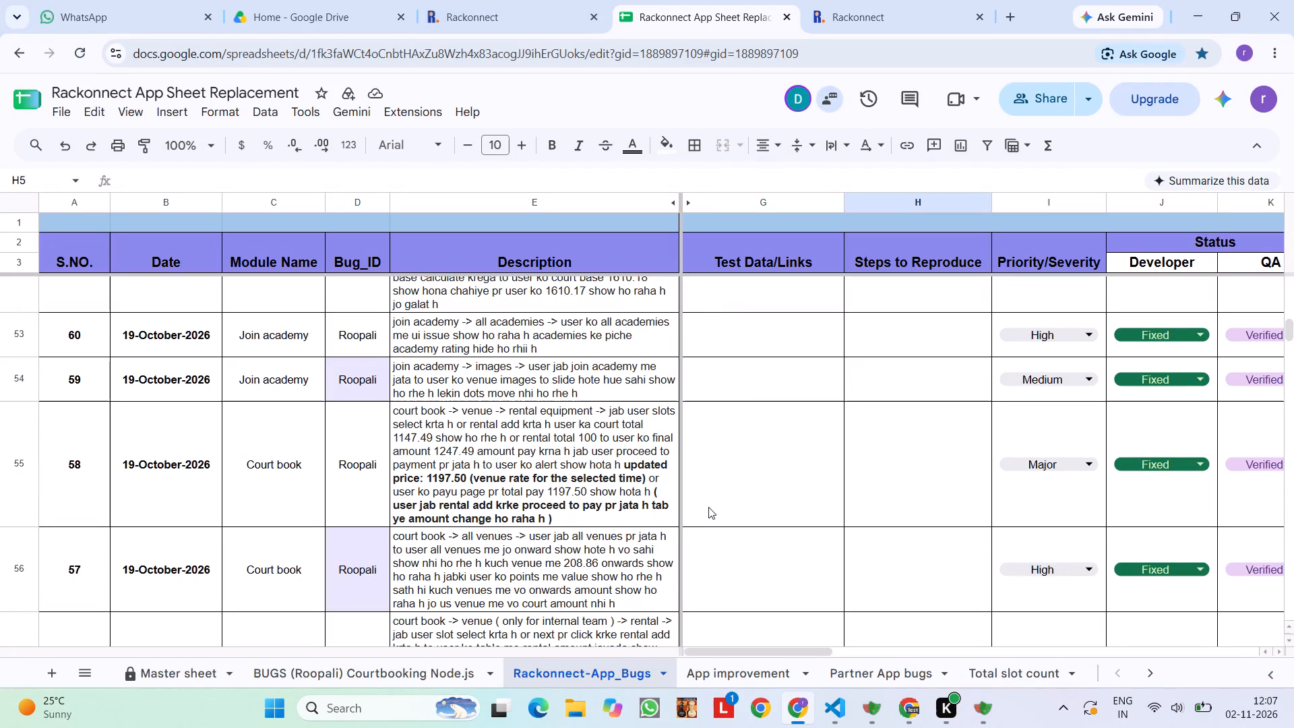
Switch to Notepad, where the daily work update notes are kept.
left_click(401, 712)
type("not")
key("Return")
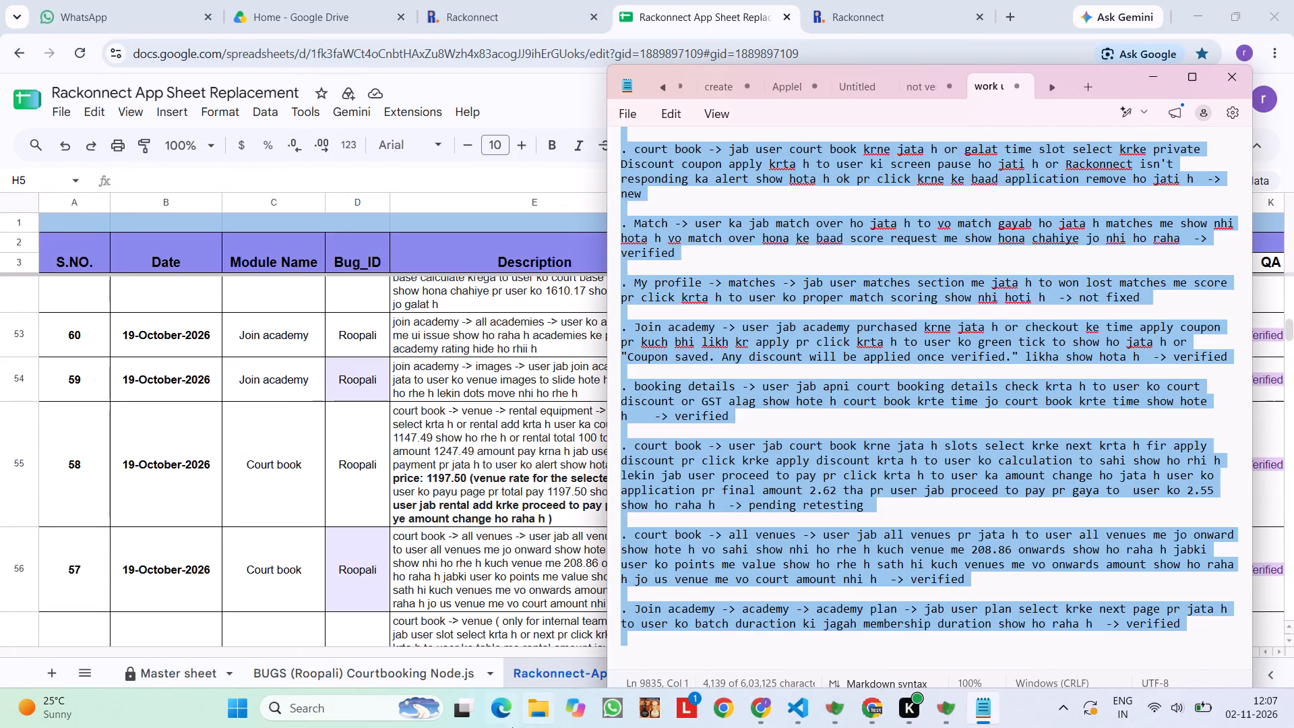
Add several blank lines at the end of the work update notes, below the final Join academy entry.
left_click(701, 661)
scroll(701, 661, "down", 6)
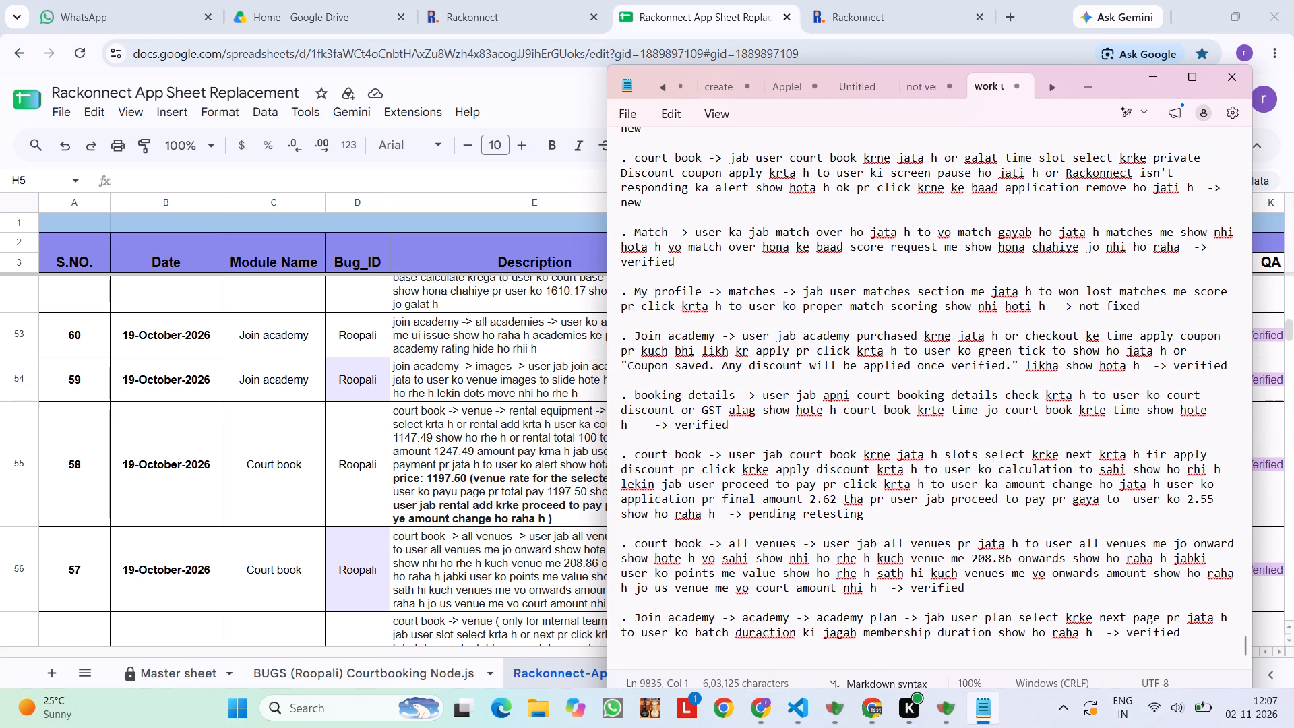
scroll(708, 644, "down", 3)
scroll(724, 585, "down", 4)
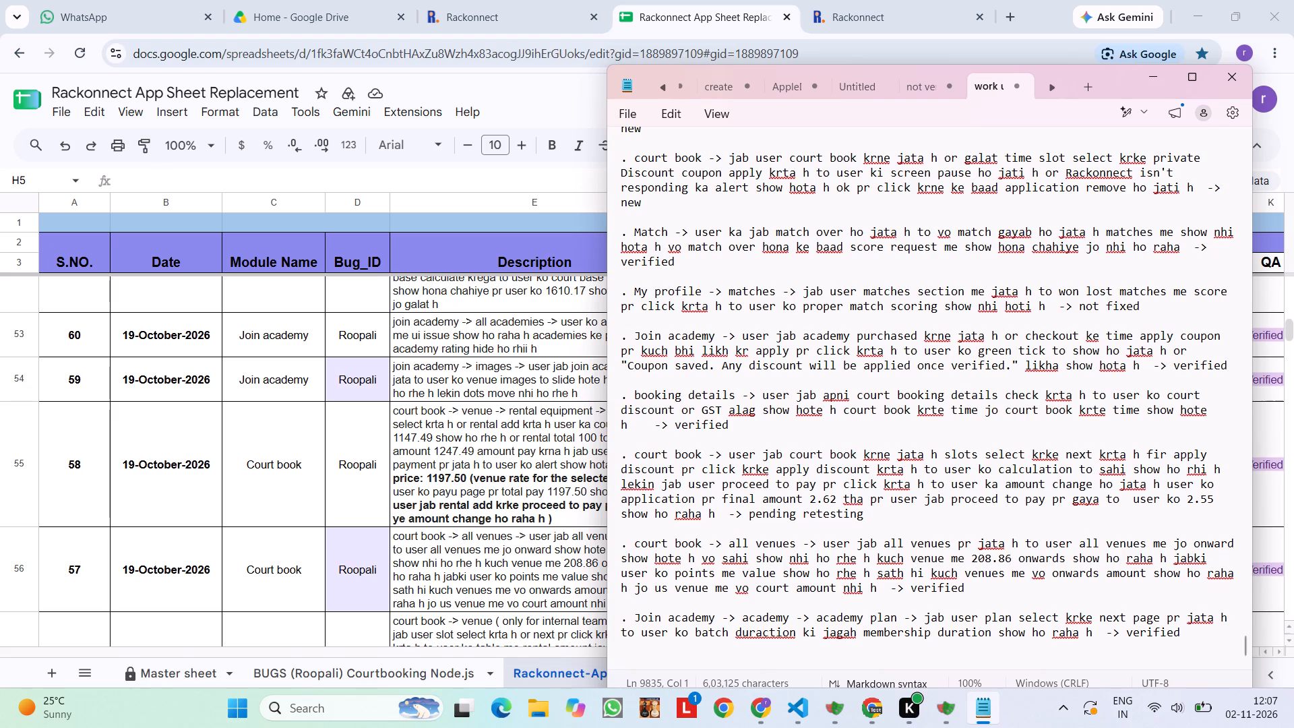
left_click(732, 656)
key("Return")
key("Return")
key("Return")
key("Return")
key("Return")
key("Return")
key("Return")
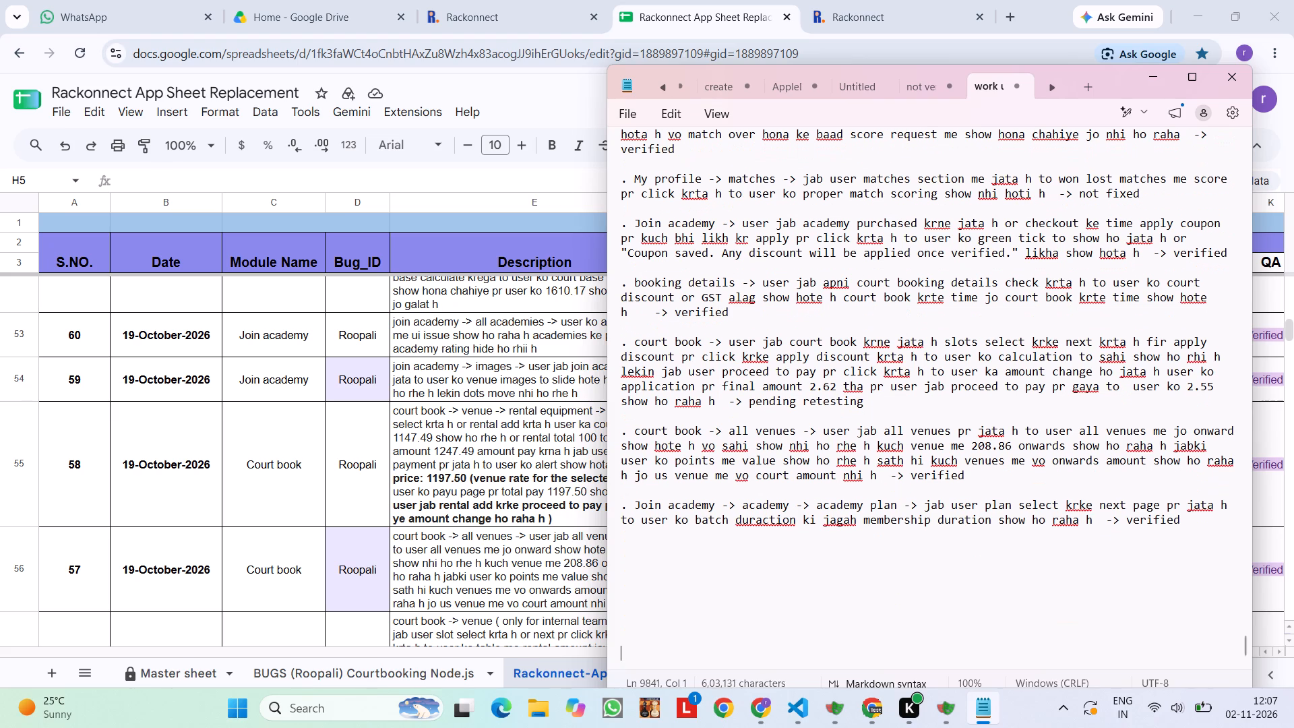
scroll(732, 656, "down", 4)
left_click(707, 555)
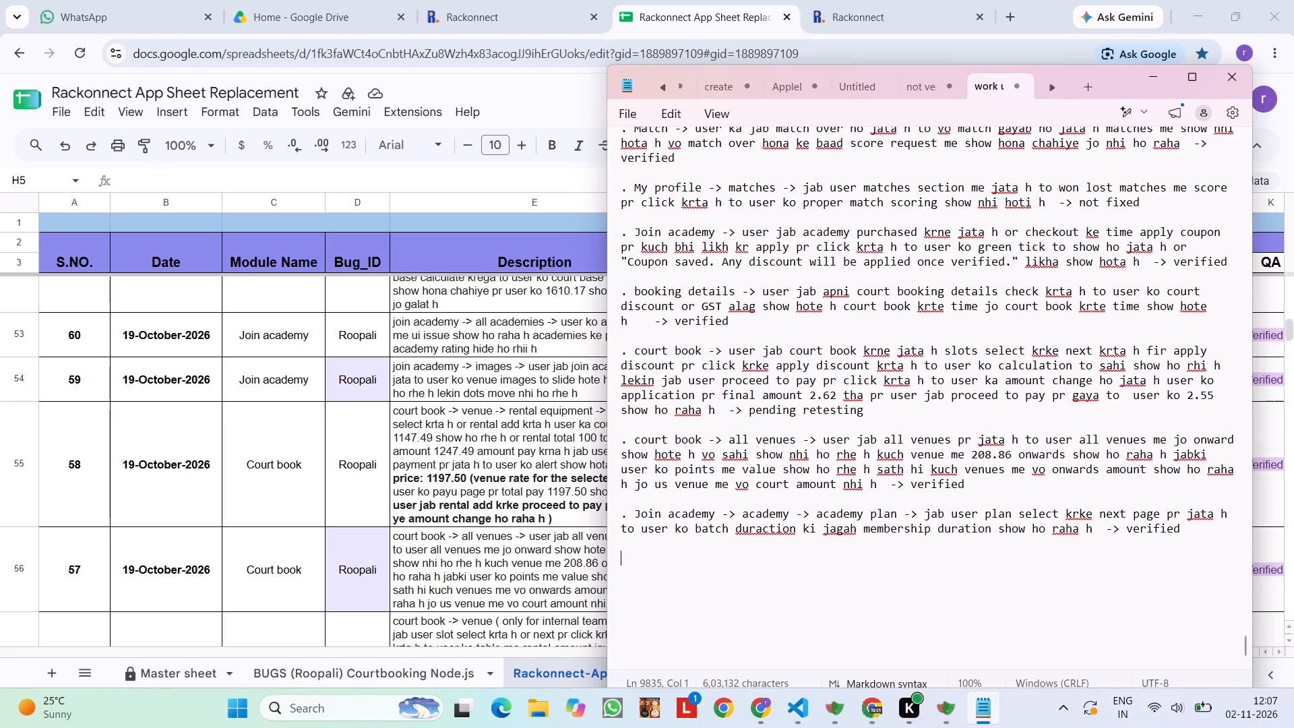
Copy the 31-10-2026 update header, from the date through the "bug logged in Rackonnect sheet" line, to the end of the notes.
scroll(707, 555, "up", 5)
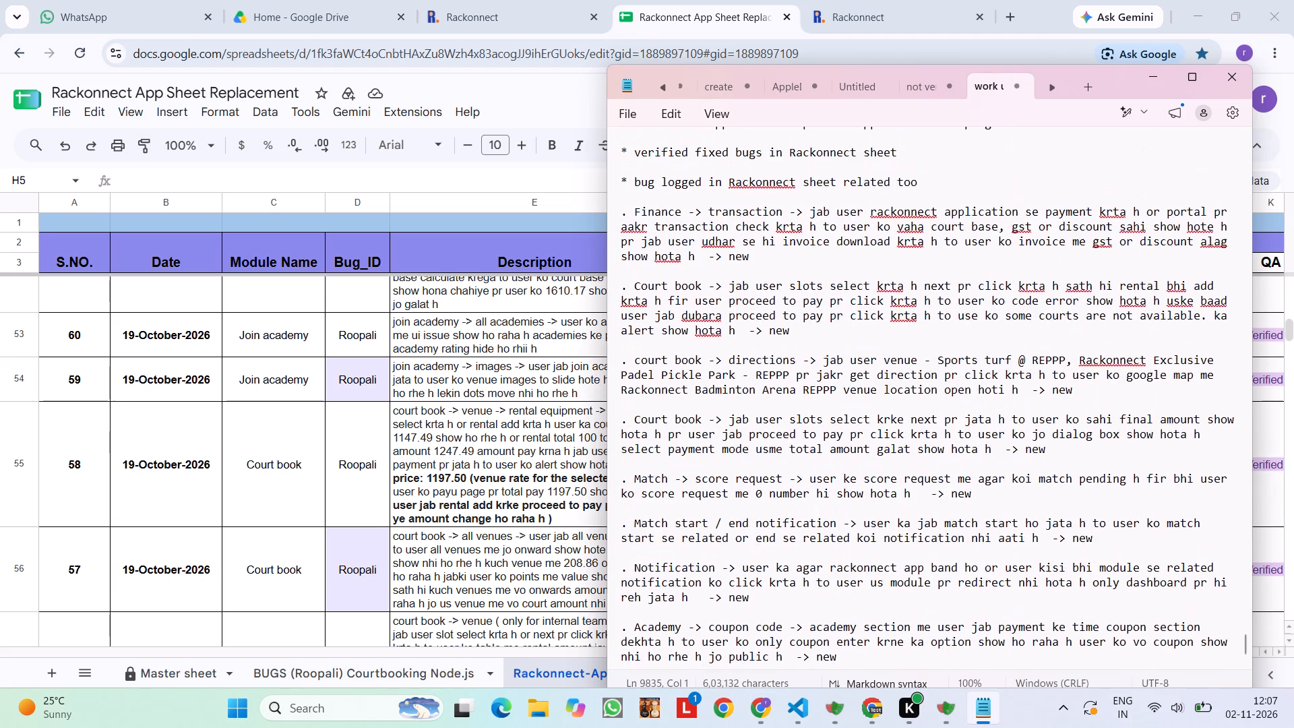
scroll(707, 555, "up", 1)
left_click_drag(616, 477, 611, 553)
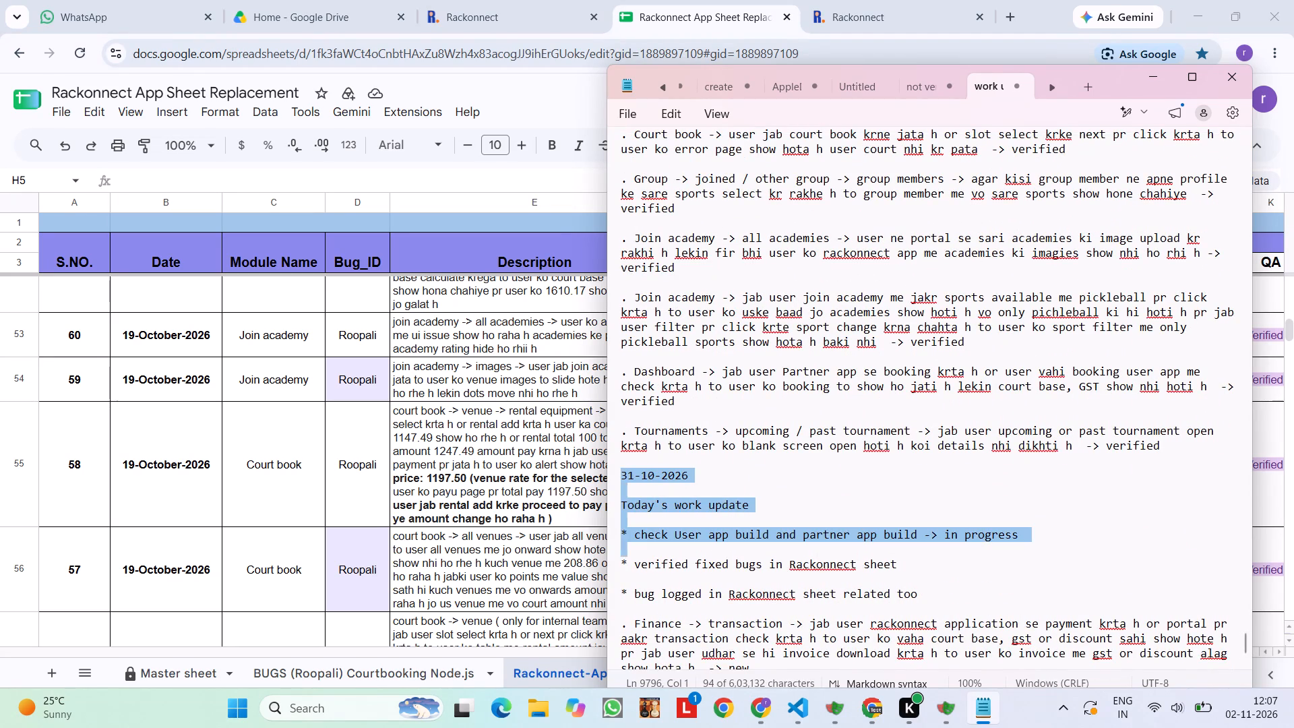
left_click_drag(611, 553, 611, 591)
key("ctrl+c")
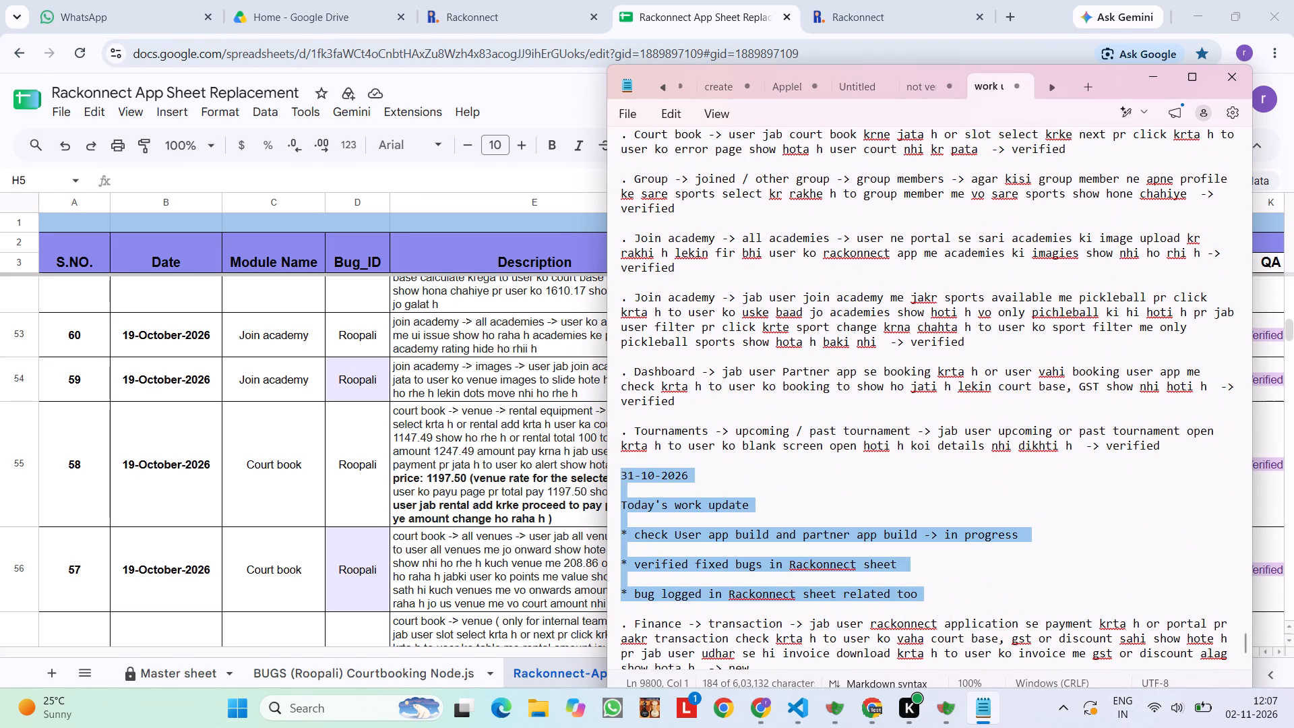
key("ctrl+c")
key("ctrl+c")
left_click(691, 628)
scroll(691, 628, "down", 10)
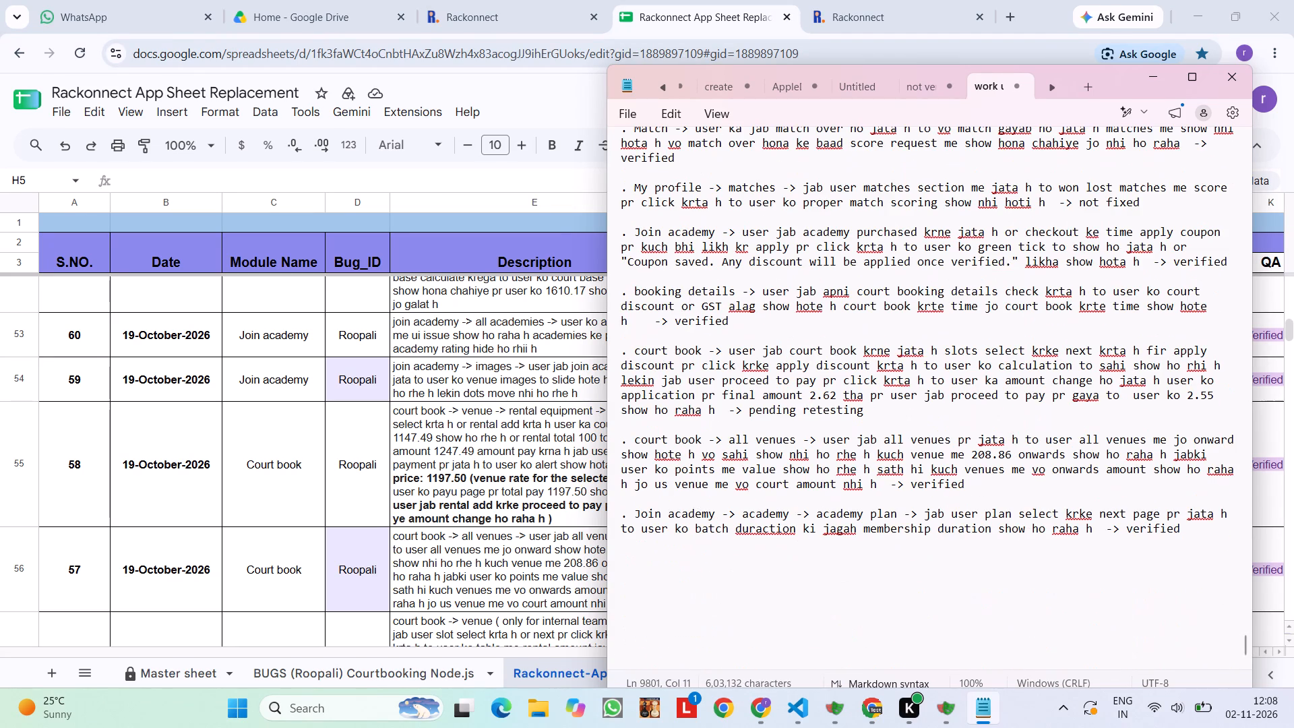
left_click(698, 553)
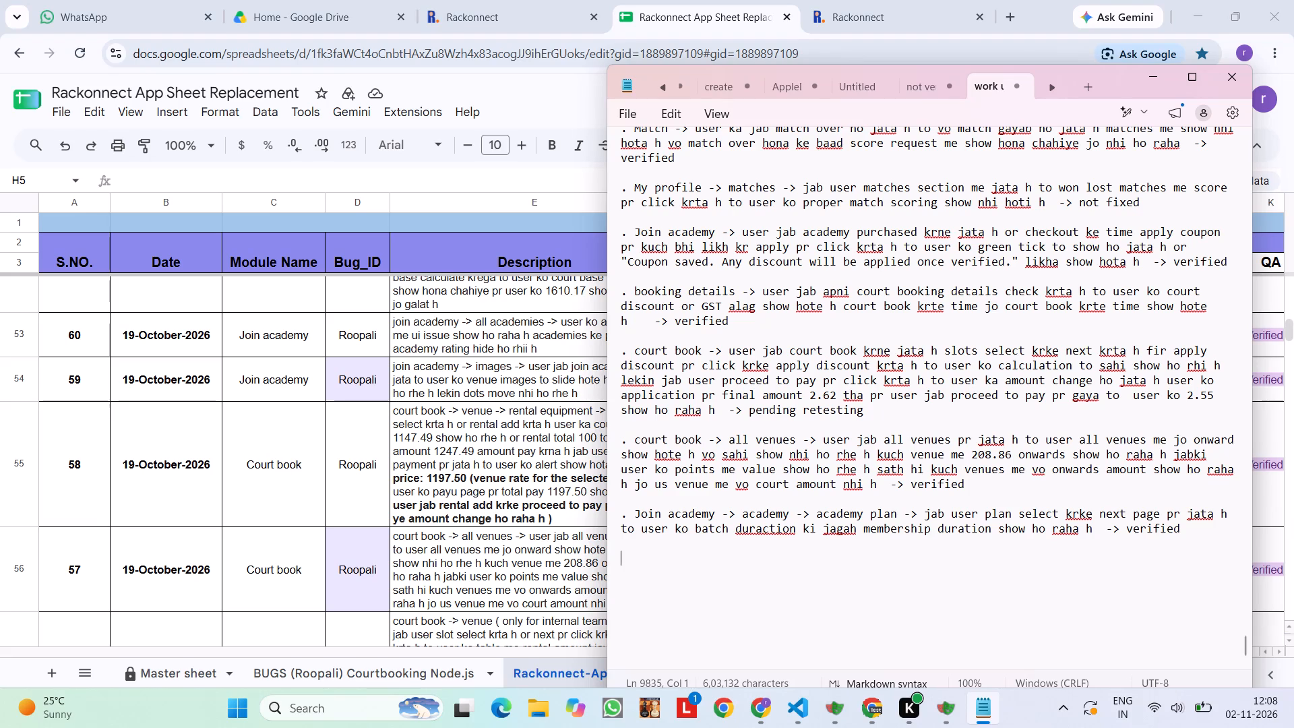
key("ctrl+v")
Change the pasted header's date to 02-10-2026.
scroll(694, 532, "down", 5)
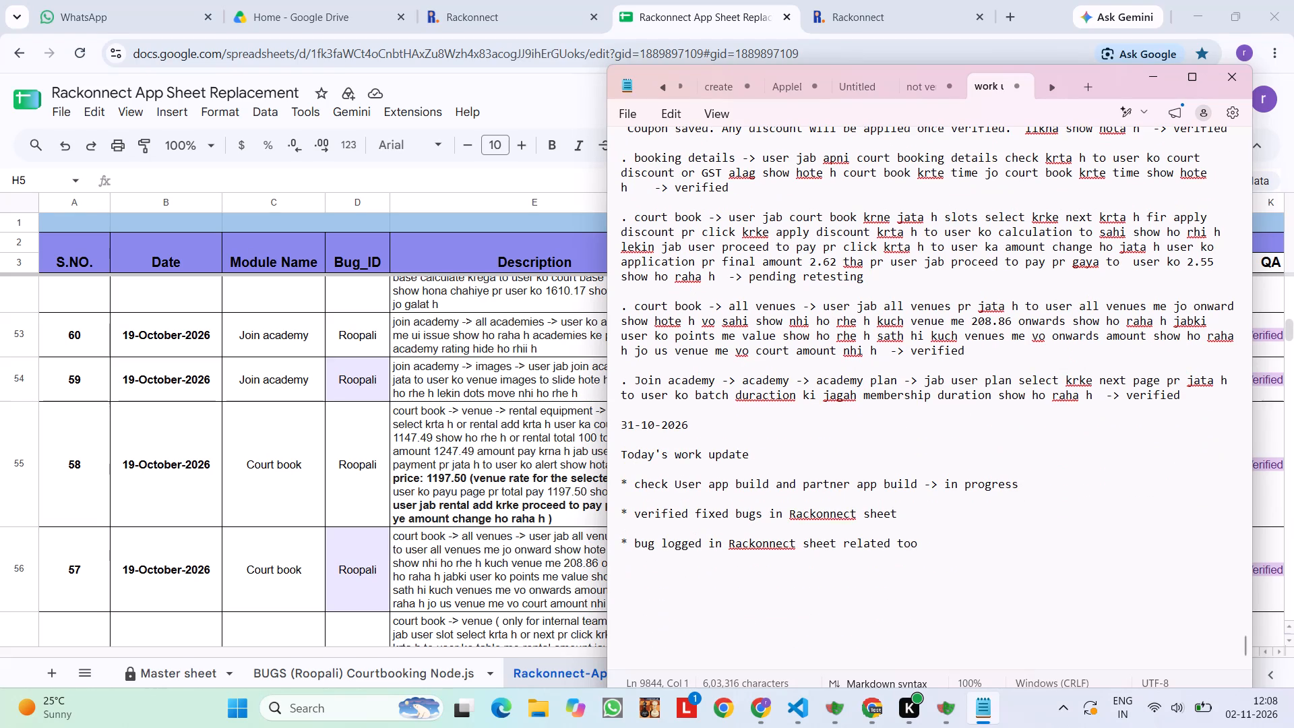
left_click(632, 424)
key("BackSpace")
key("BackSpace")
type("02")
Start a new "." bullet entry below the "bug logged in Rackonnect sheet related too" line of the 02-10-2026 update.
scroll(684, 513, "down", 4)
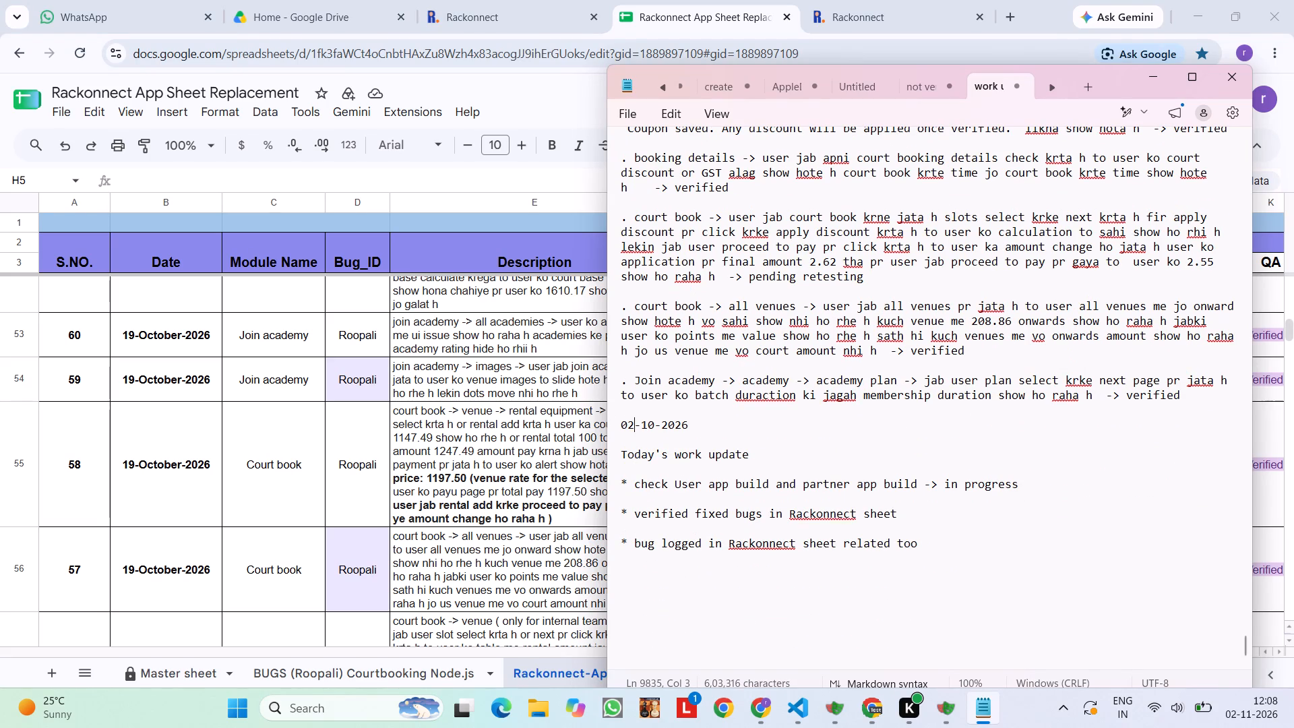
left_click(708, 570)
type(".")
key("space")
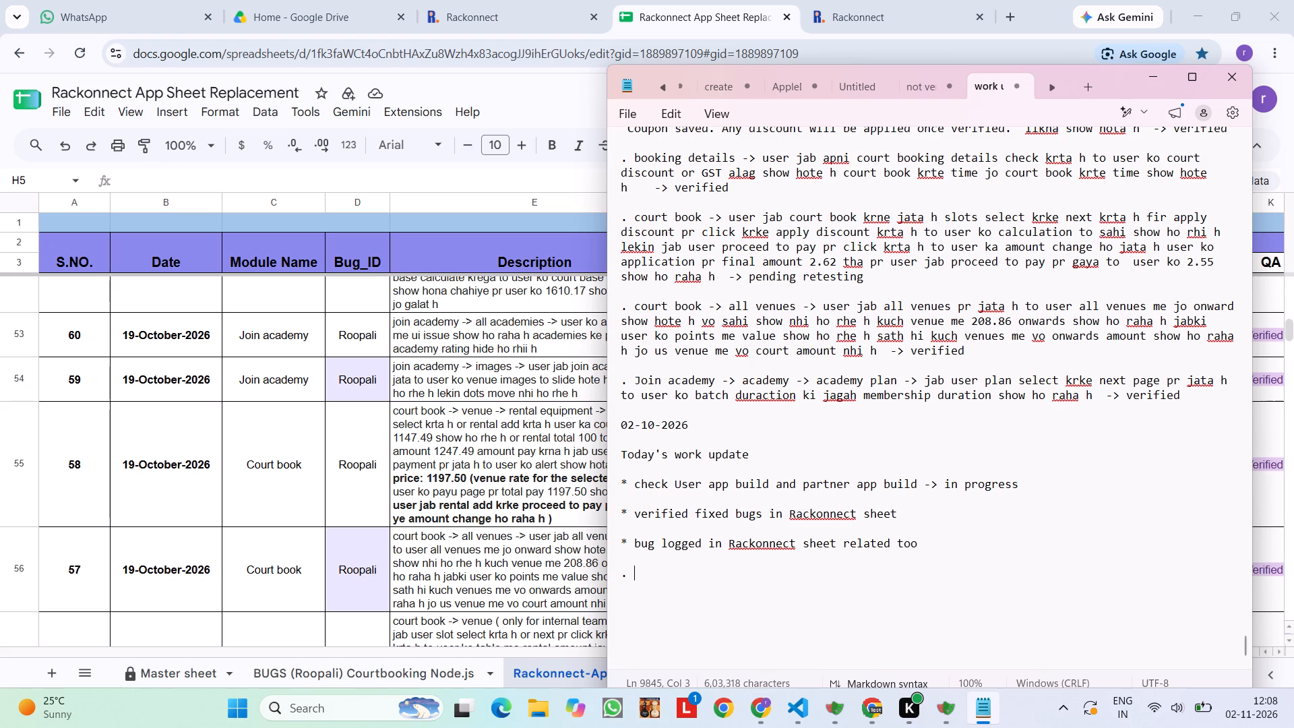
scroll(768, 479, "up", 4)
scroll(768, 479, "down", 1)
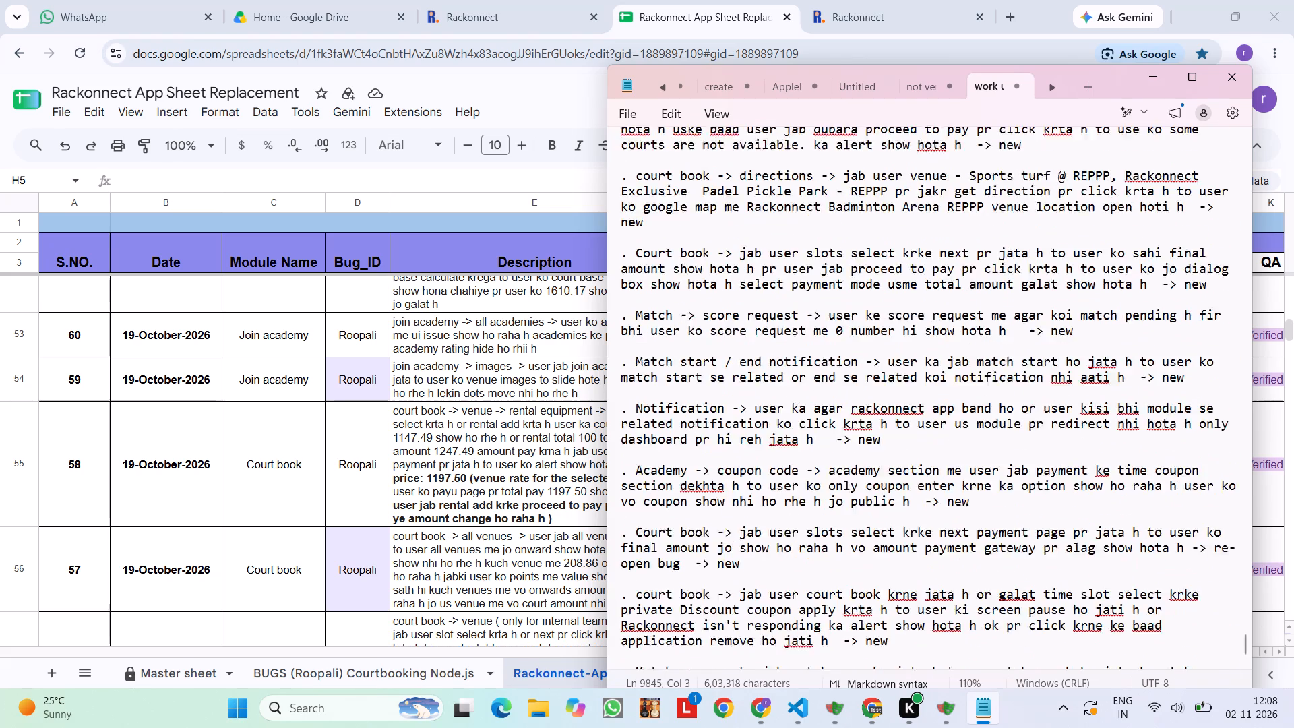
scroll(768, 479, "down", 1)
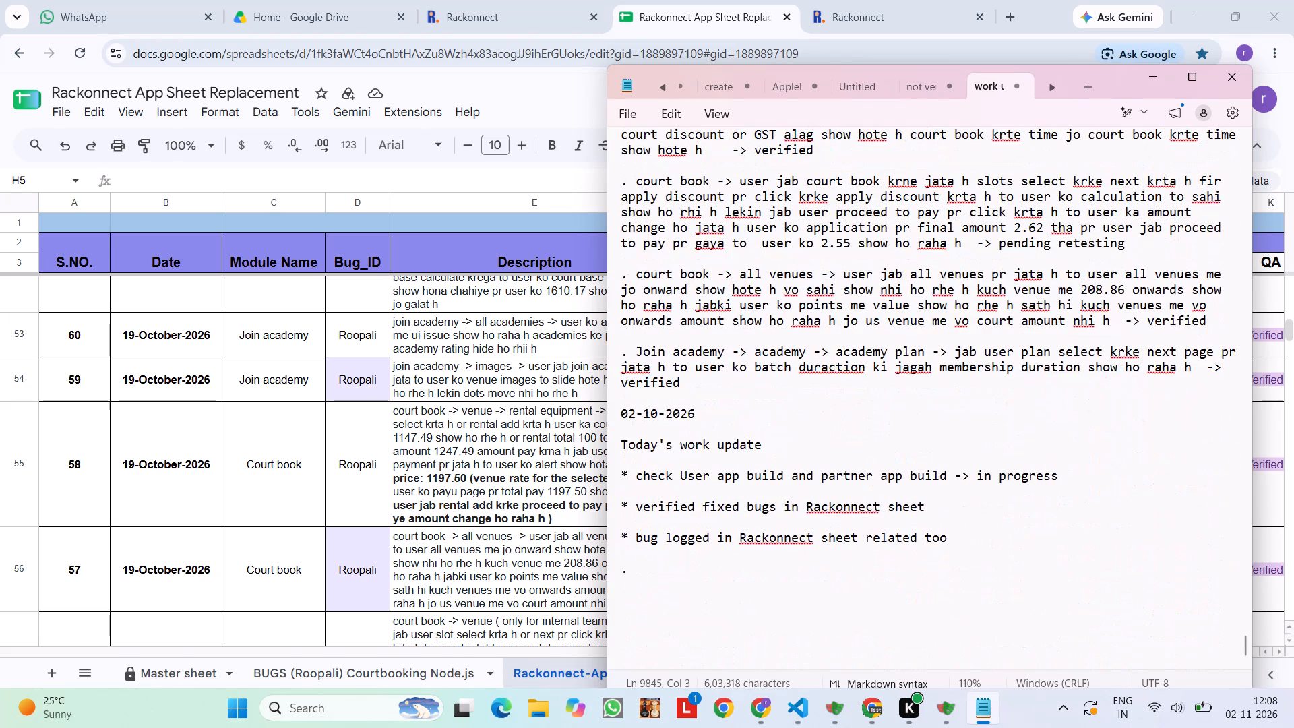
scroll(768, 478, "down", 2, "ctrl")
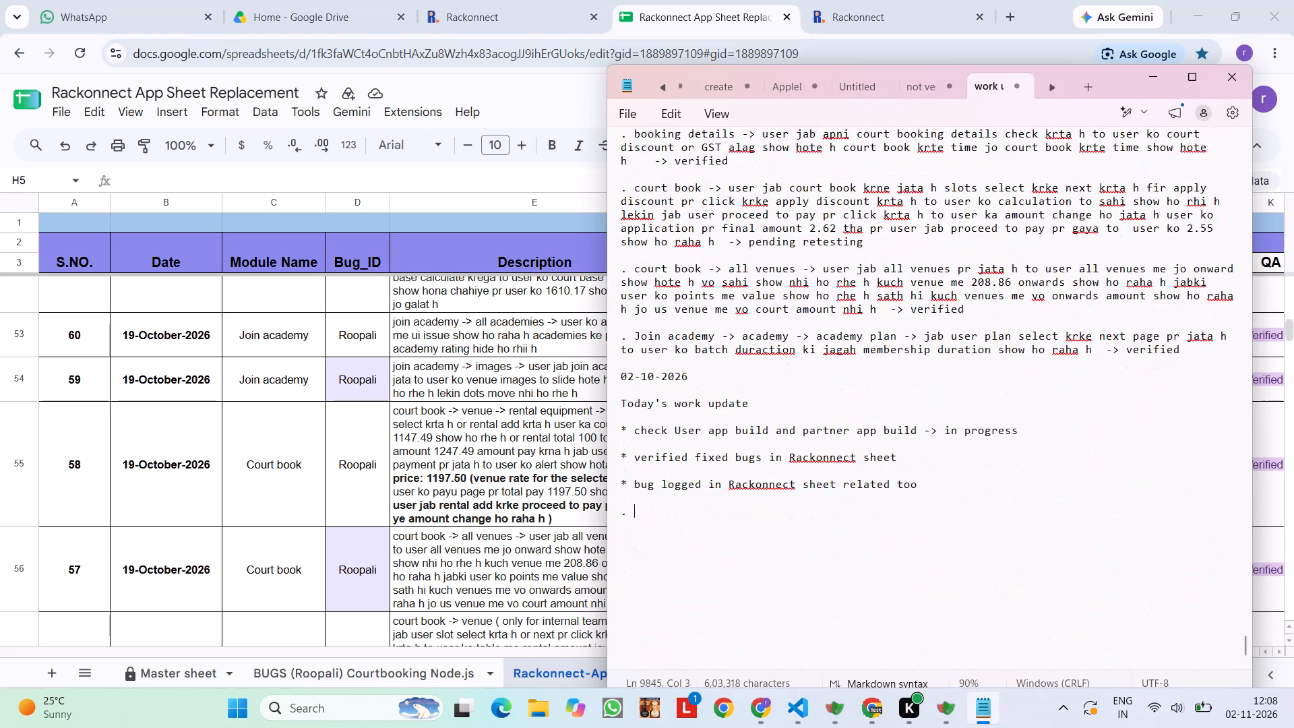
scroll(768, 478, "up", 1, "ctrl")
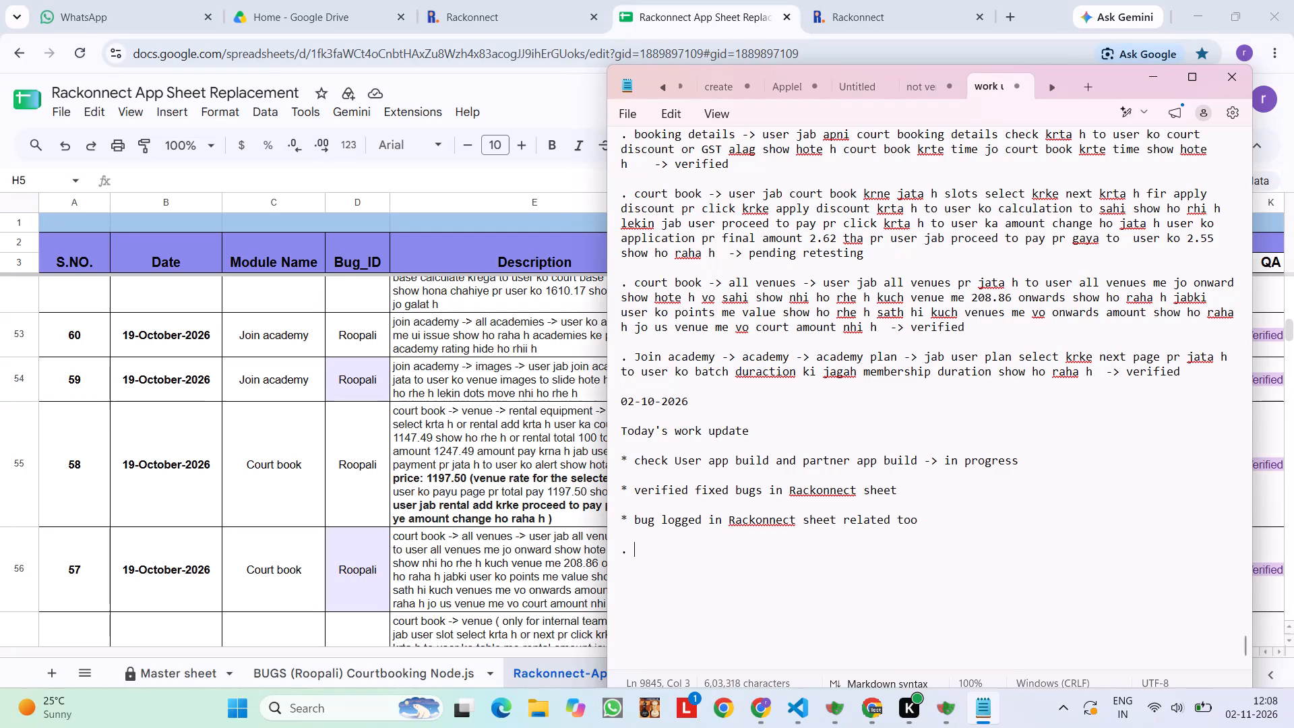
Shorten the build line in the 02-10-2026 update to "check User app build -> in progress".
left_click(803, 459)
key("Delete")
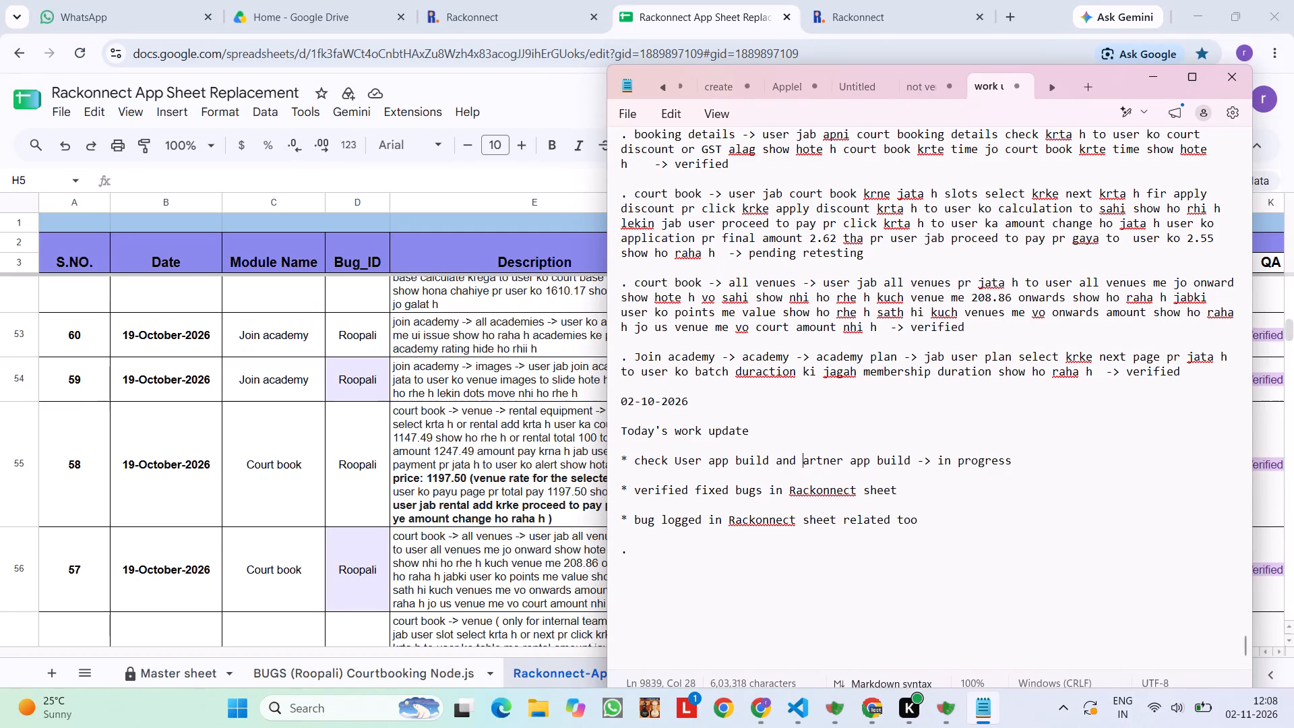
key("Delete")
key("Delete")
key("Delete")
key("Delete")
key("Delete")
key("Delete")
key("Delete")
key("Delete")
key("Delete")
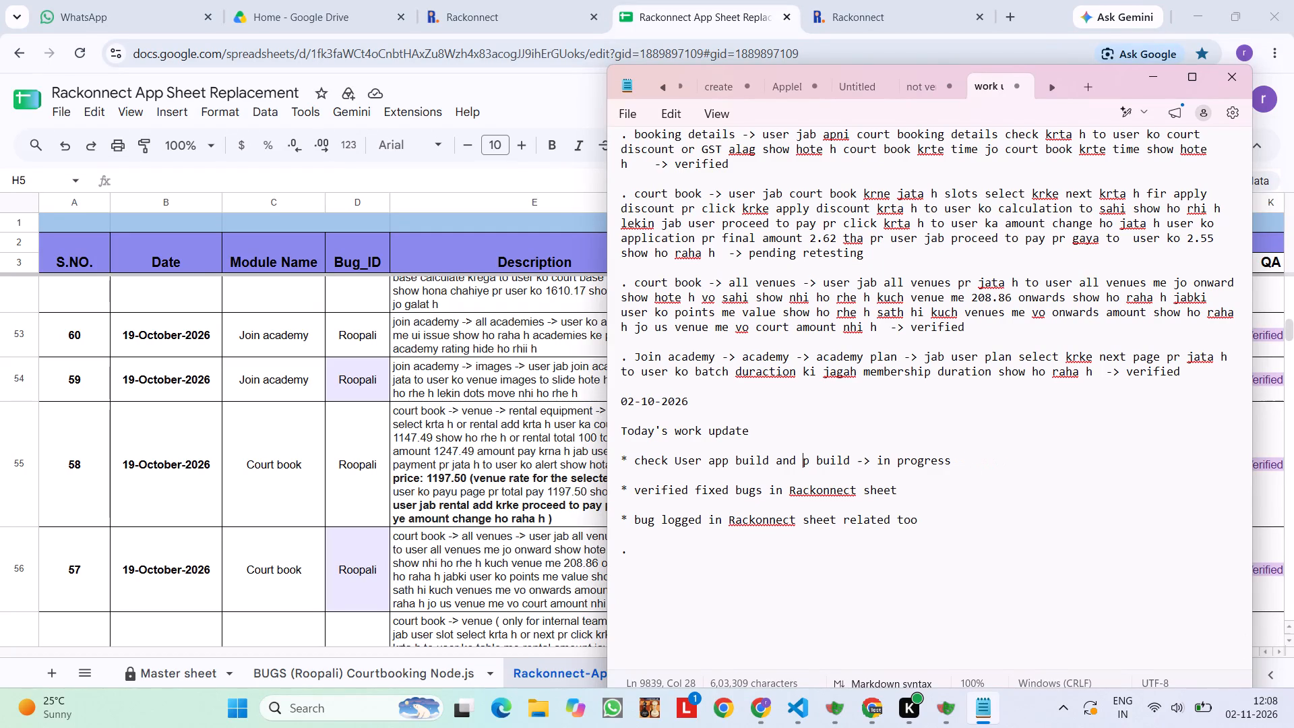
key("Delete")
key("Delete")
key("Delete")
key("Delete")
key("Delete")
key("Delete")
key("Delete")
type("\\\\")
key("BackSpace")
key("BackSpace")
key("BackSpace")
key("BackSpace")
key("BackSpace")
key("BackSpace")
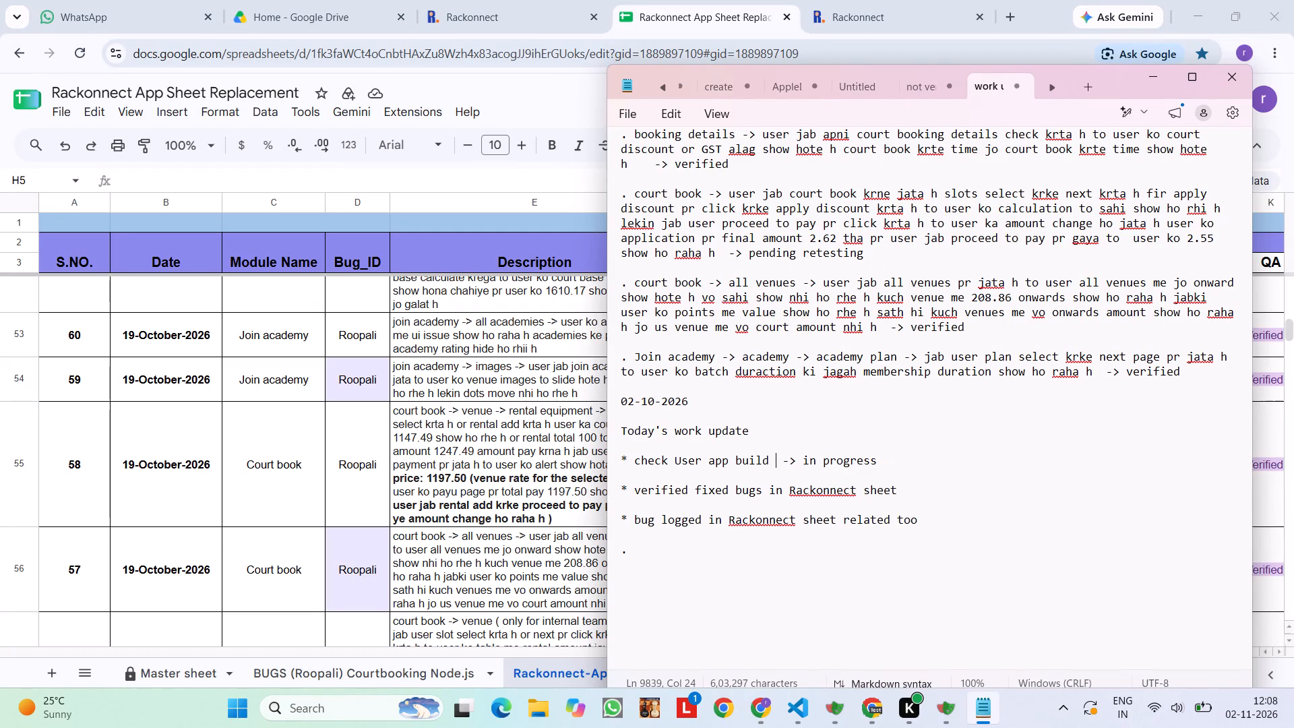
key("BackSpace")
left_click(735, 553)
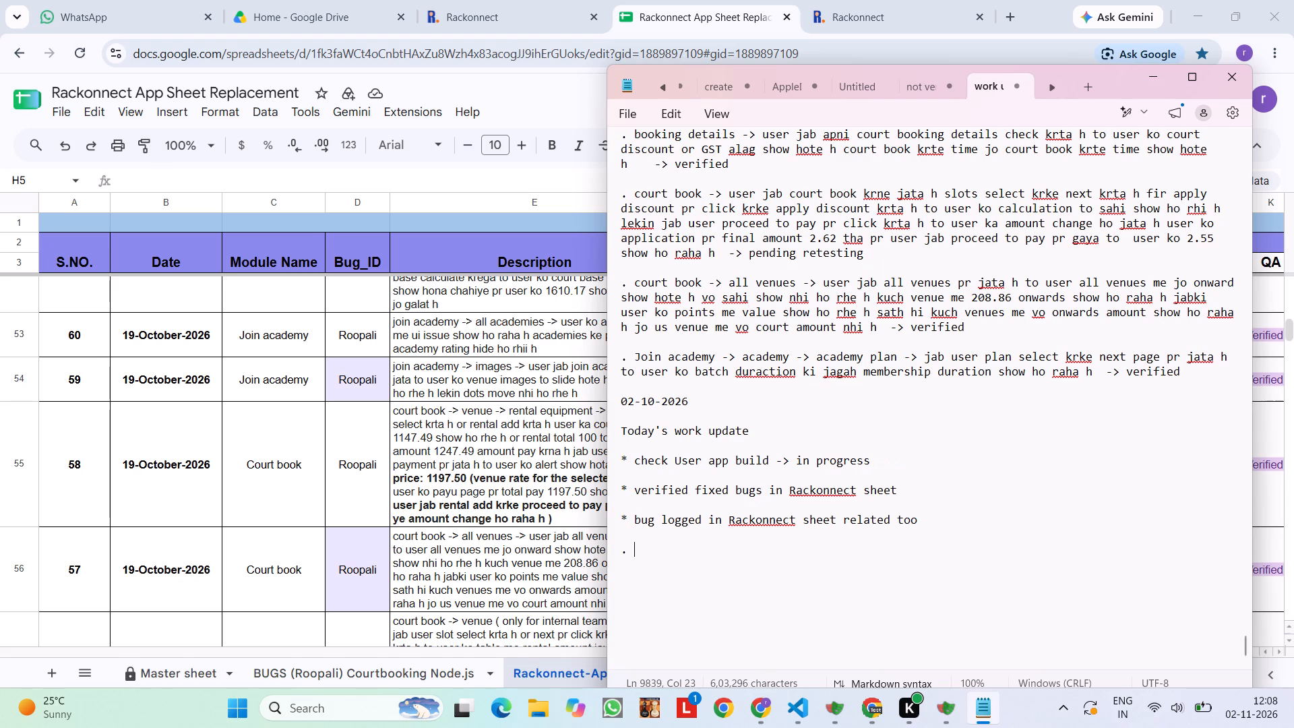
Remove "and partner app build" from the build line of the 31-10-2026 update as well.
scroll(735, 553, "up", 6)
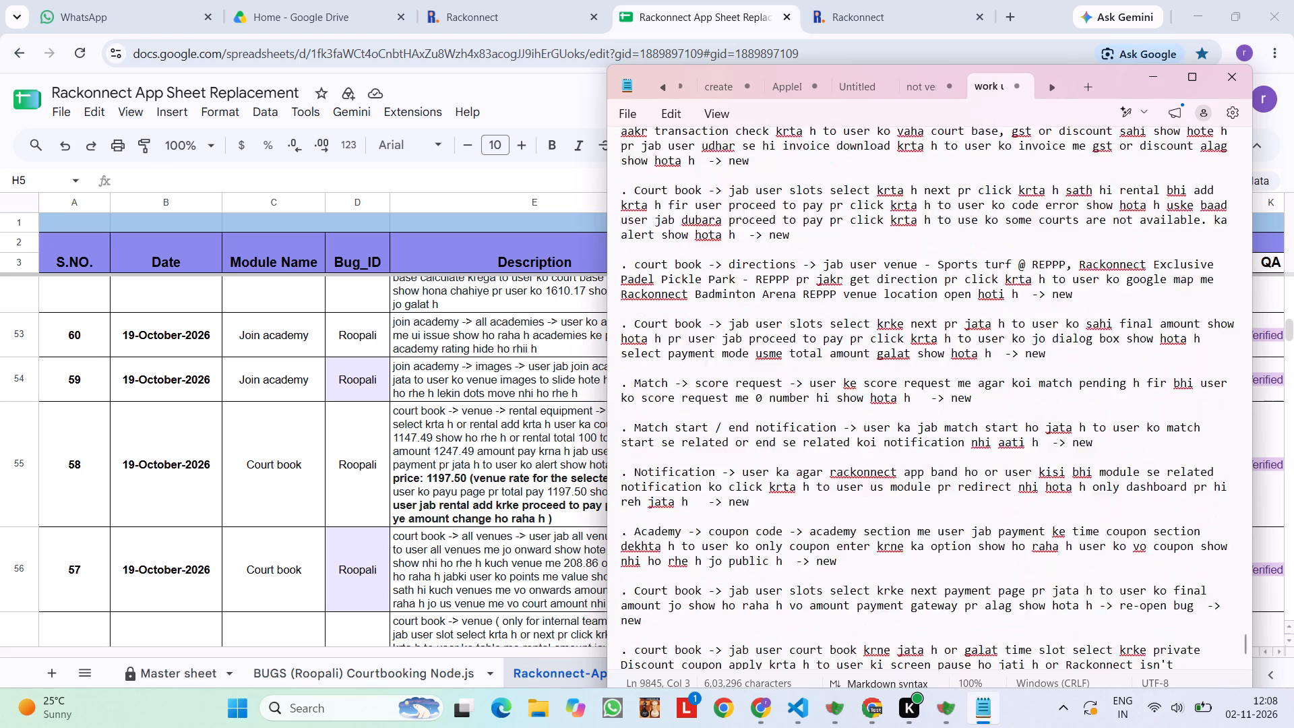
scroll(735, 553, "up", 1)
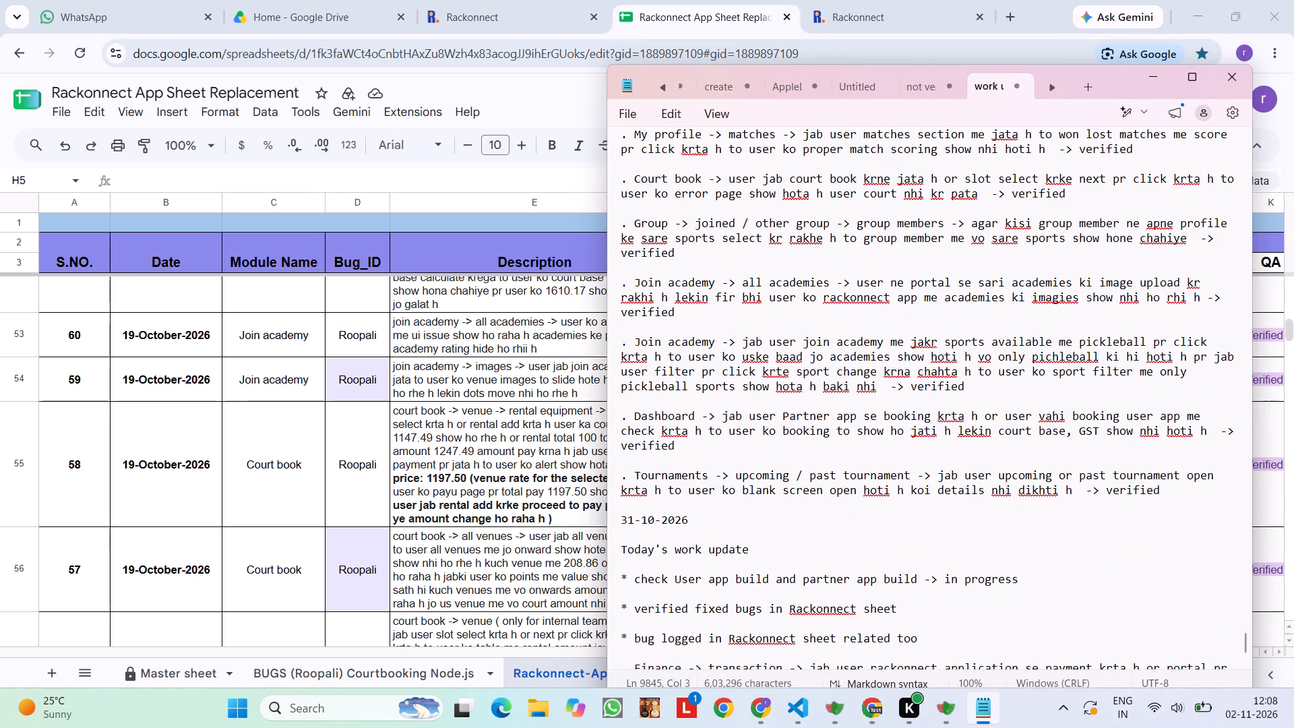
left_click_drag(801, 578, 912, 574)
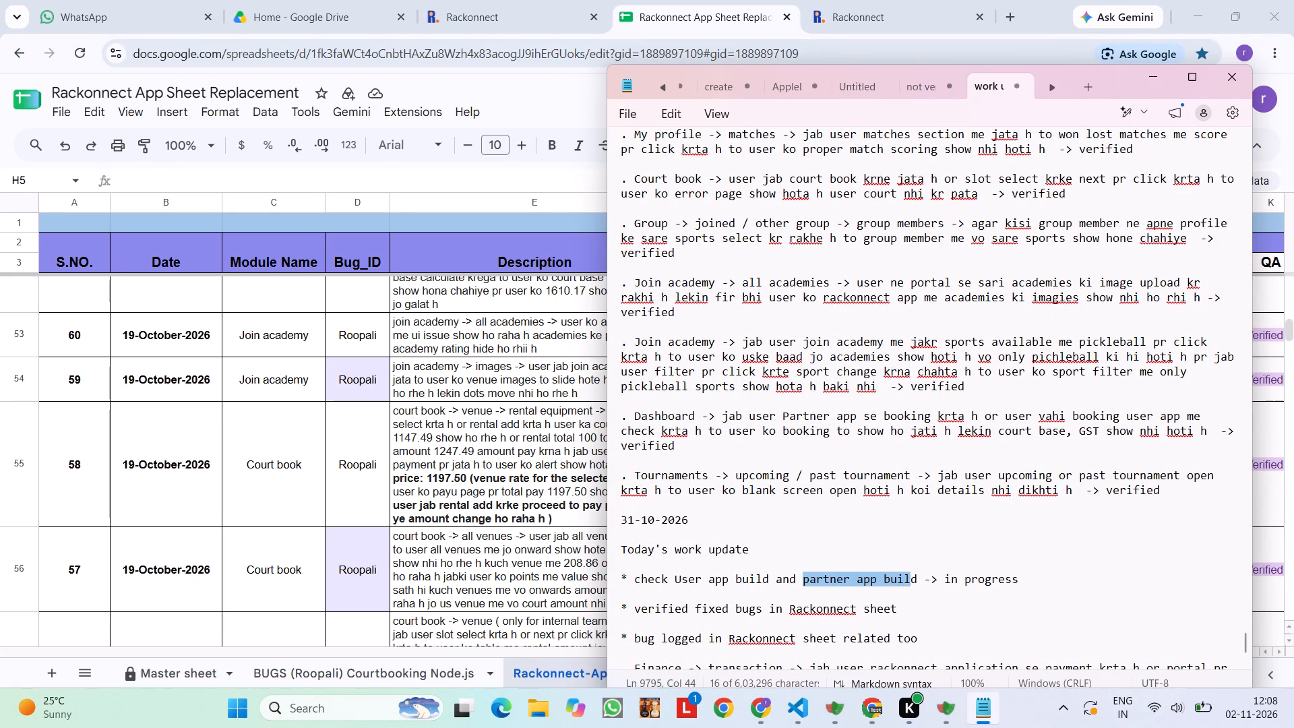
left_click_drag(912, 574, 917, 574)
key("BackSpace")
key("BackSpace")
key("BackSpace")
key("BackSpace")
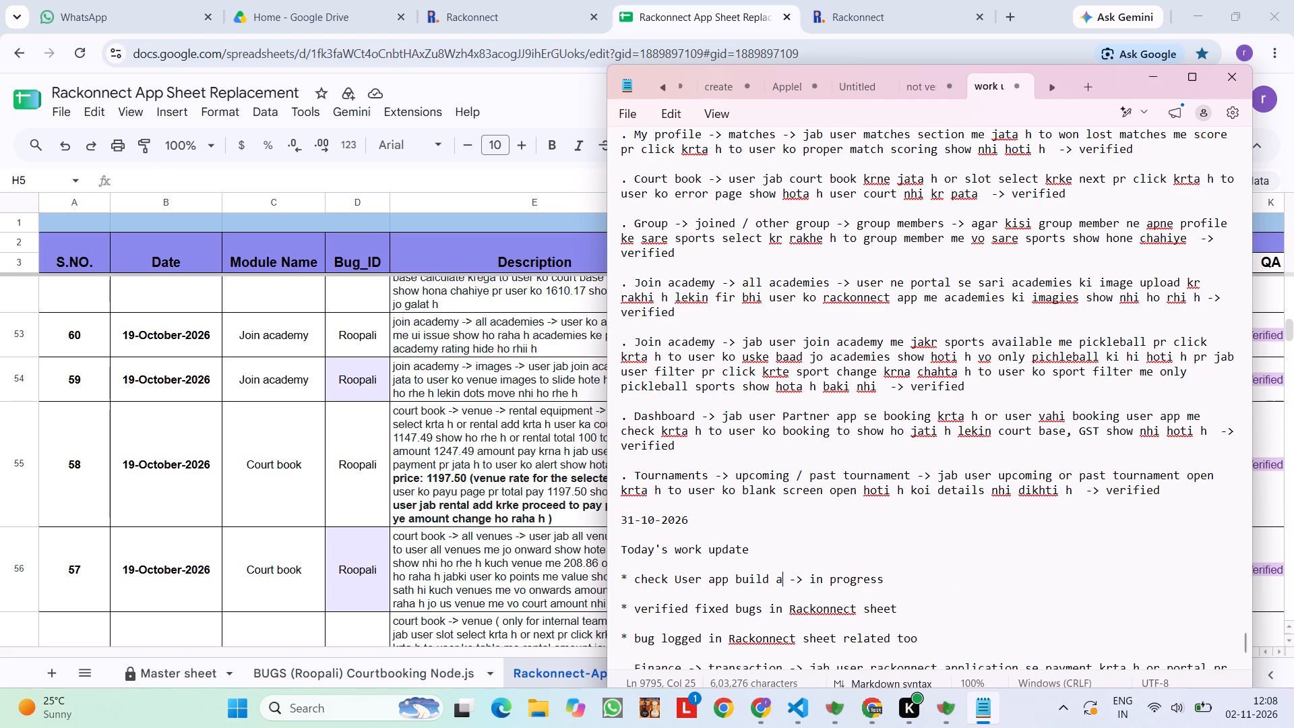
key("BackSpace")
key("BackSpace")
Return the cursor to the empty bullet at the end of the 02-10-2026 update.
scroll(1006, 603, "down", 11)
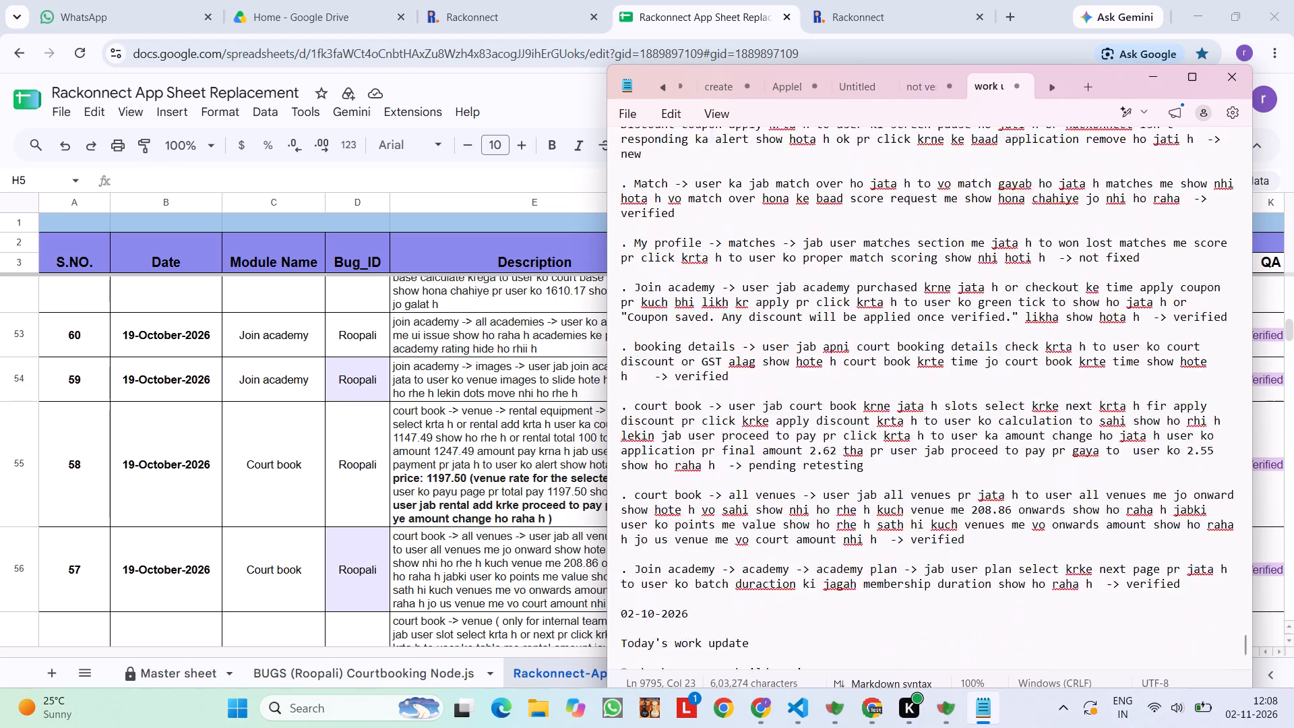
scroll(1006, 603, "down", 12)
left_click(855, 579)
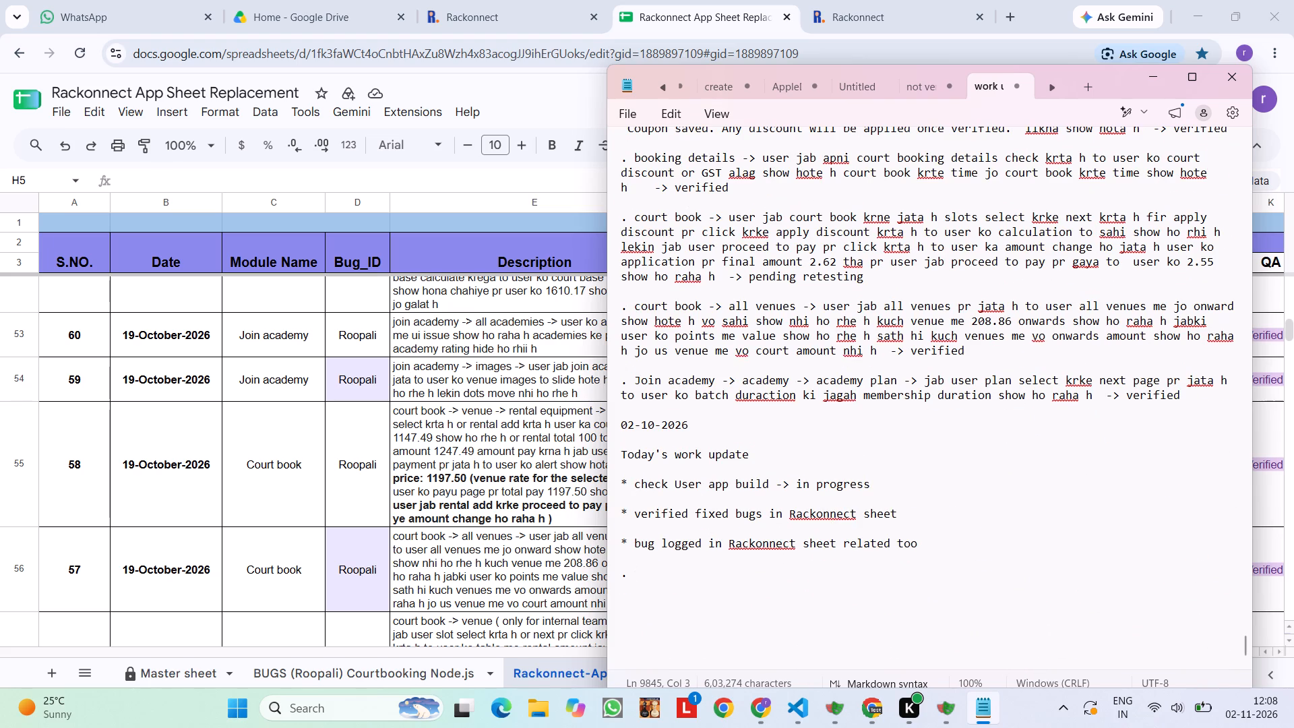
scroll(855, 579, "down", 1)
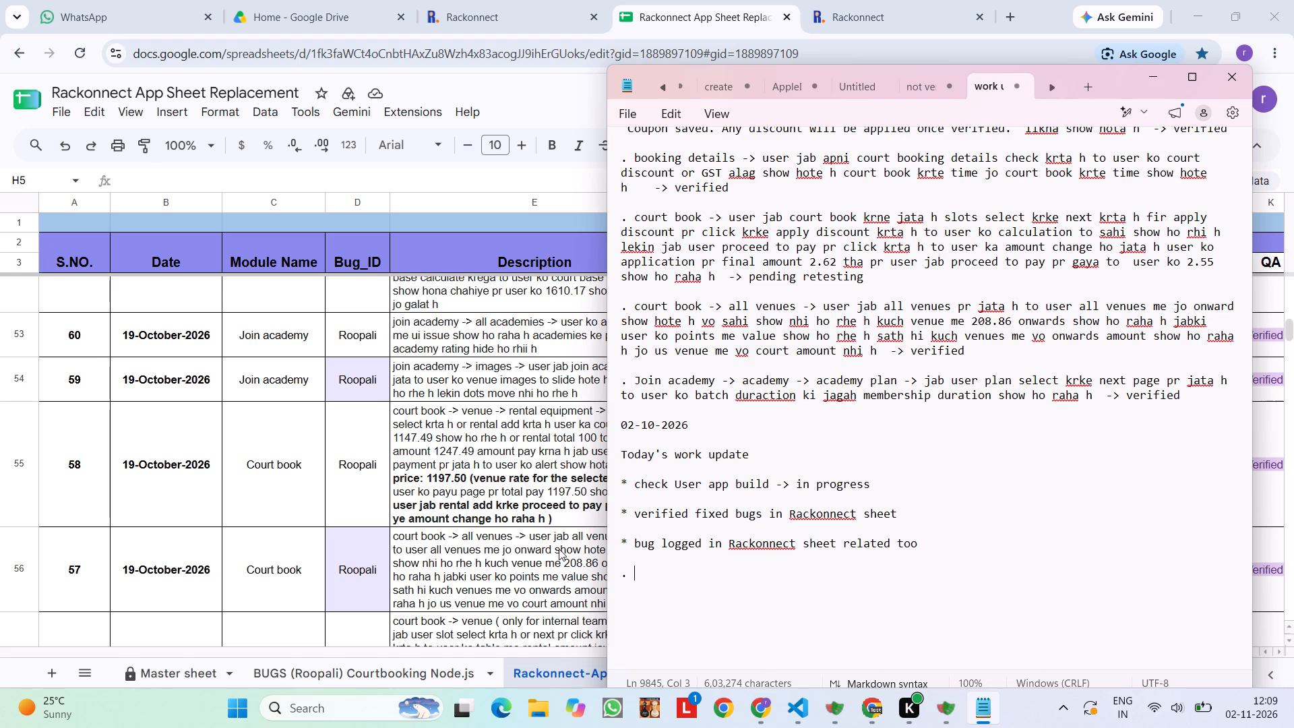
Switch to the bug spreadsheet in Chrome and examine the October bug rows with their developer status, QA status and remarks.
left_click(559, 549)
scroll(917, 495, "down", 2)
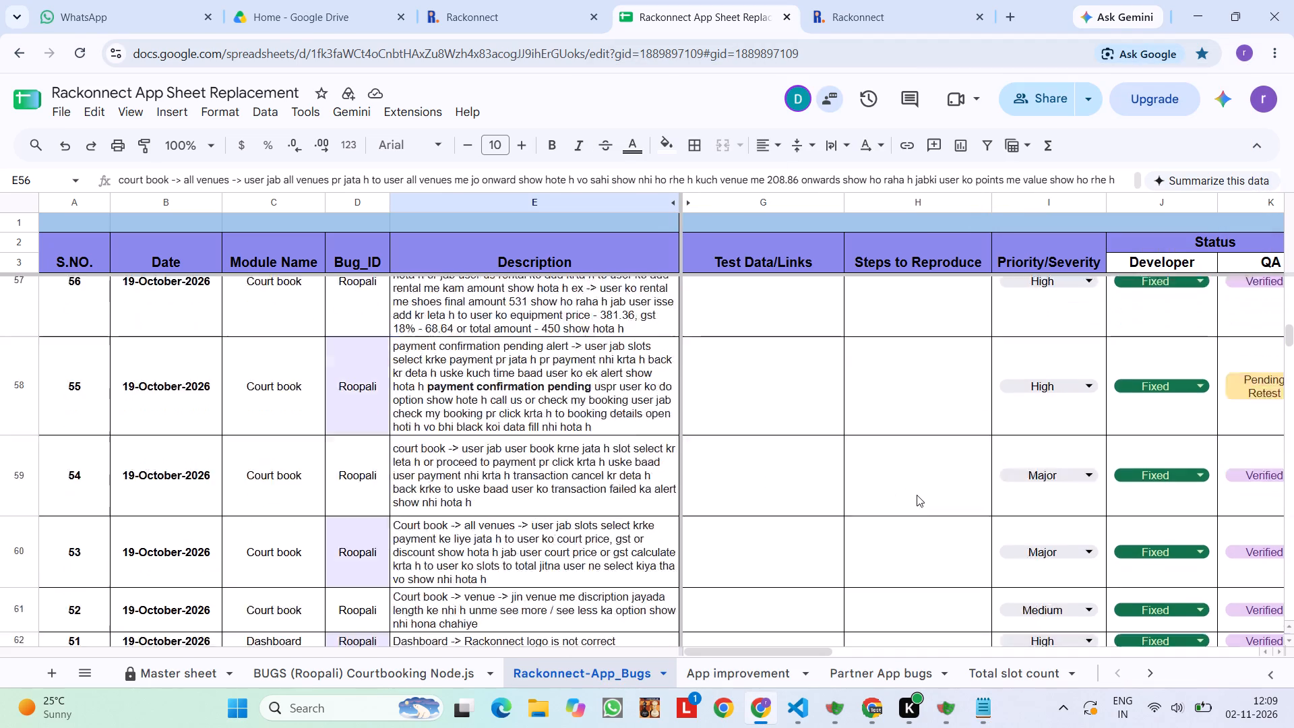
scroll(917, 495, "down", 4)
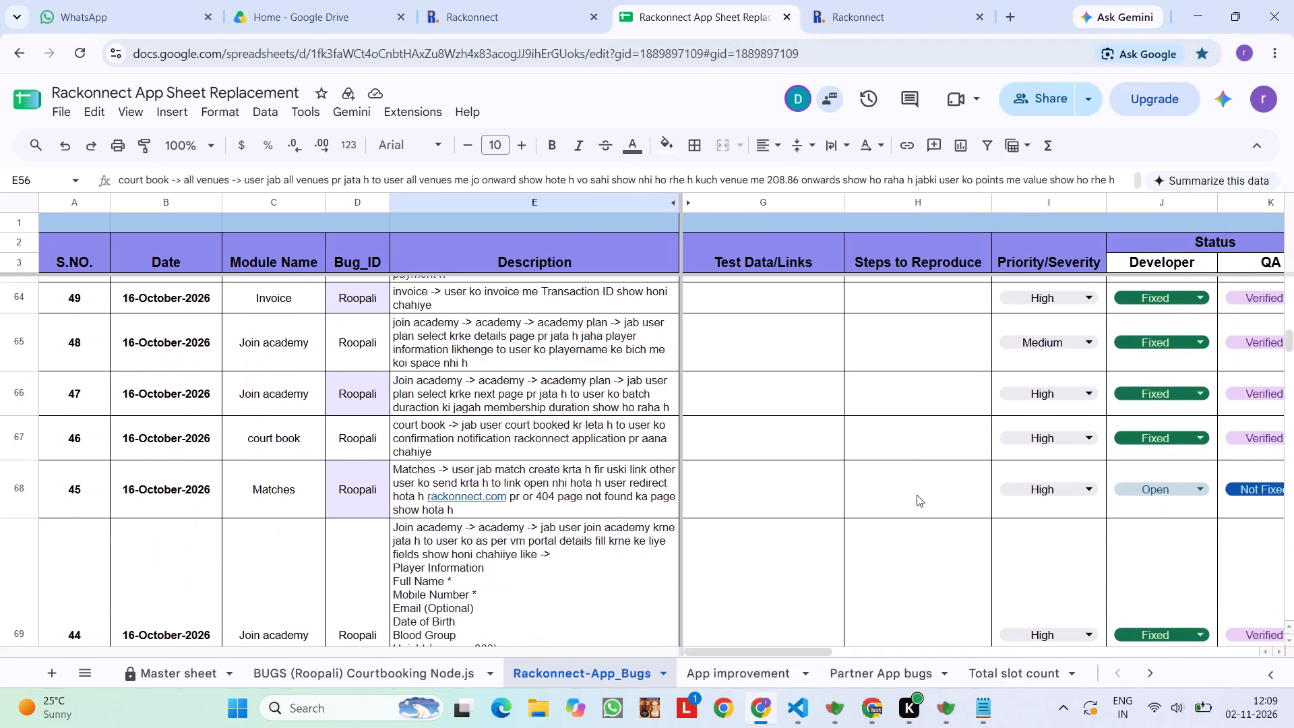
scroll(917, 495, "down", 1)
scroll(917, 495, "up", 3)
scroll(917, 495, "right", 4)
scroll(917, 495, "up", 2)
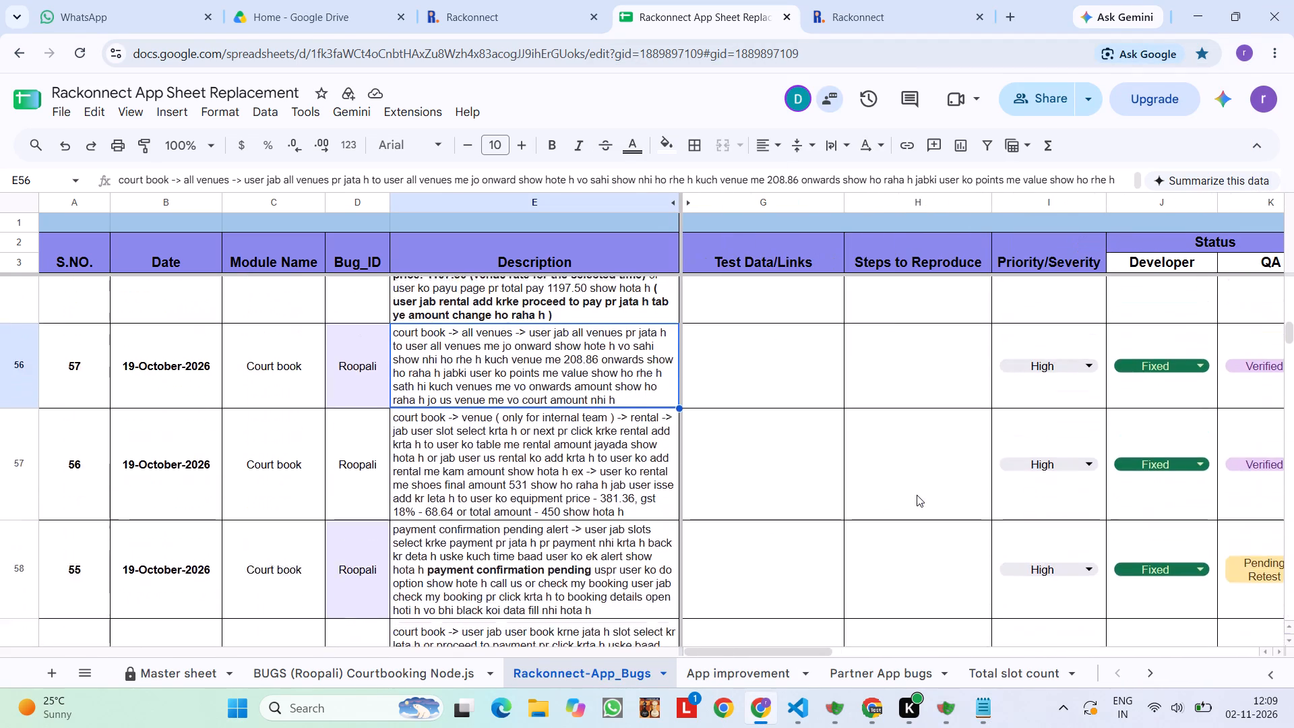
scroll(917, 495, "up", 8)
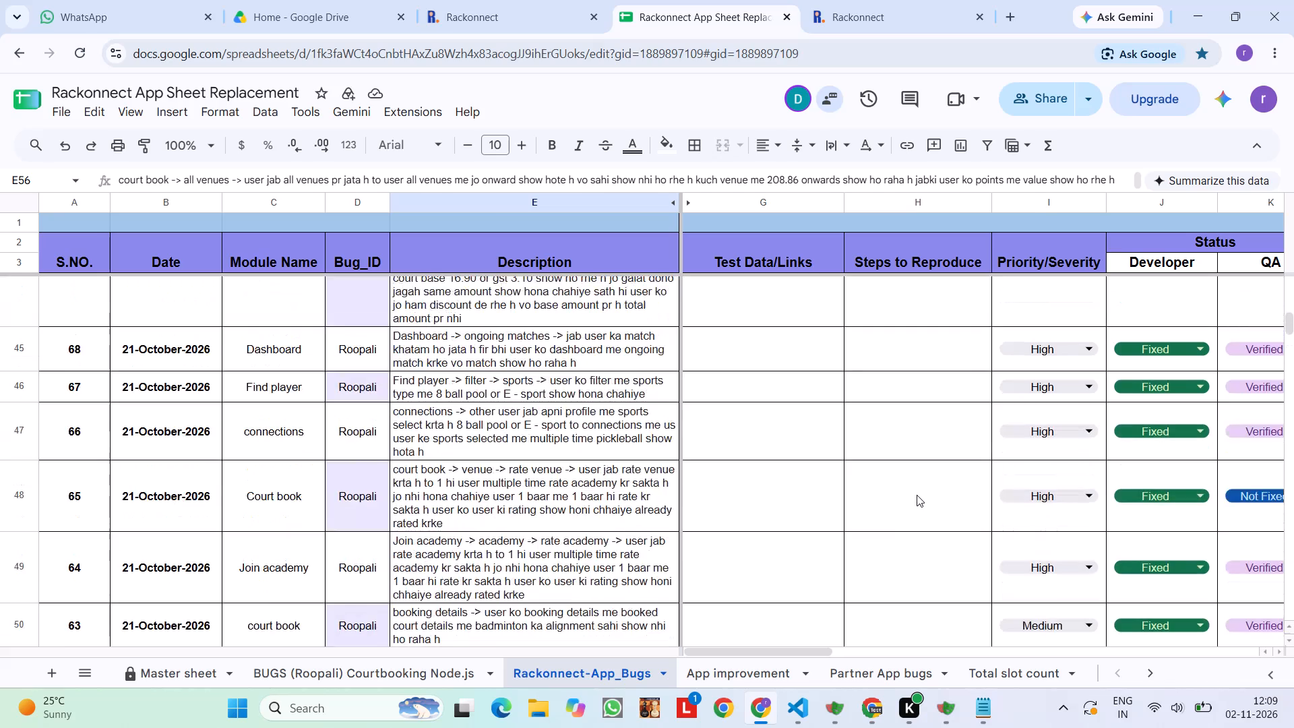
scroll(917, 495, "left", 2)
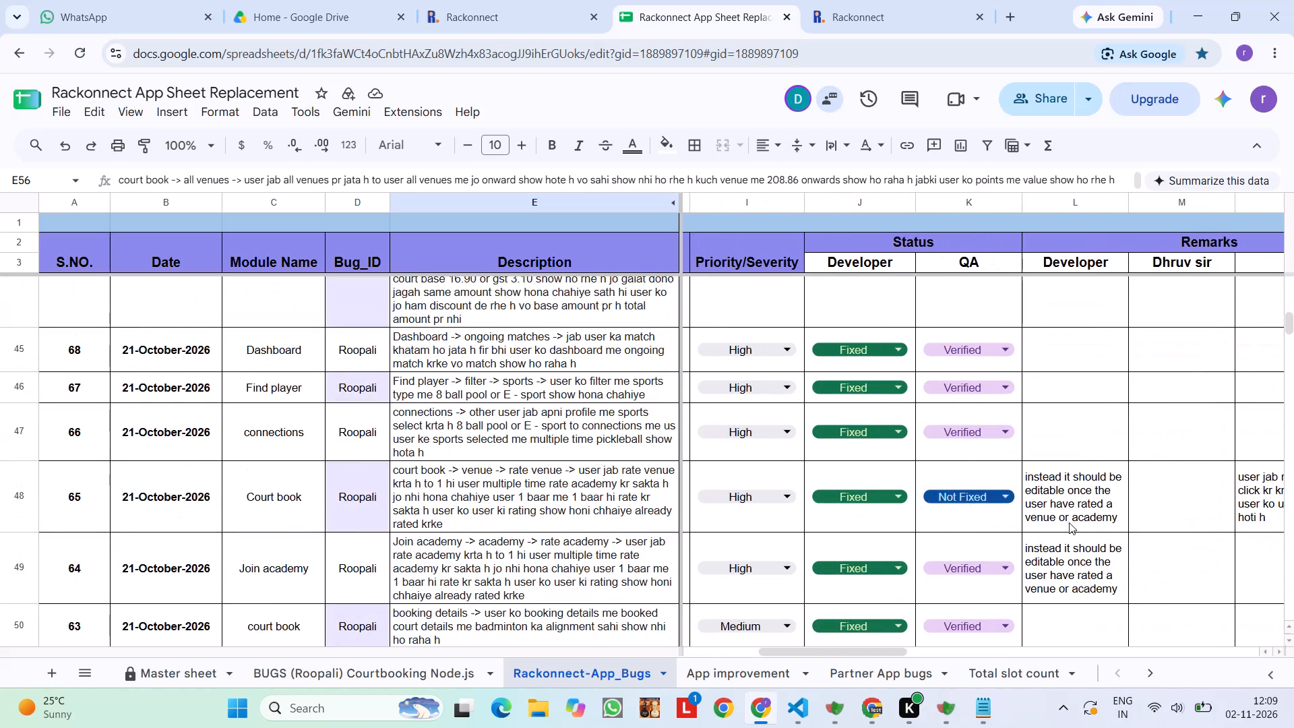
scroll(735, 549, "right", 2)
Copy the description of bug 65 into the 02-10-2026 update in Notepad, append "-> not fixed", and start an empty bullet below.
left_click(642, 501)
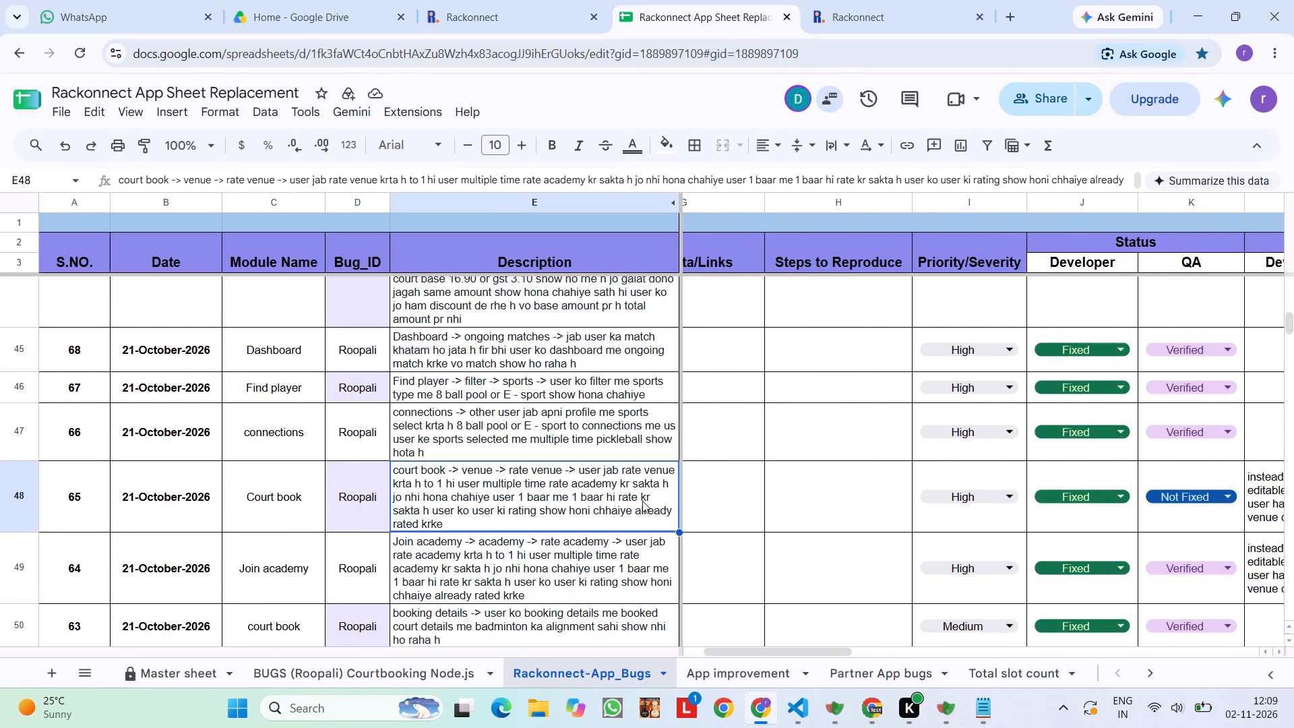
key("ctrl+c")
key("alt+Tab")
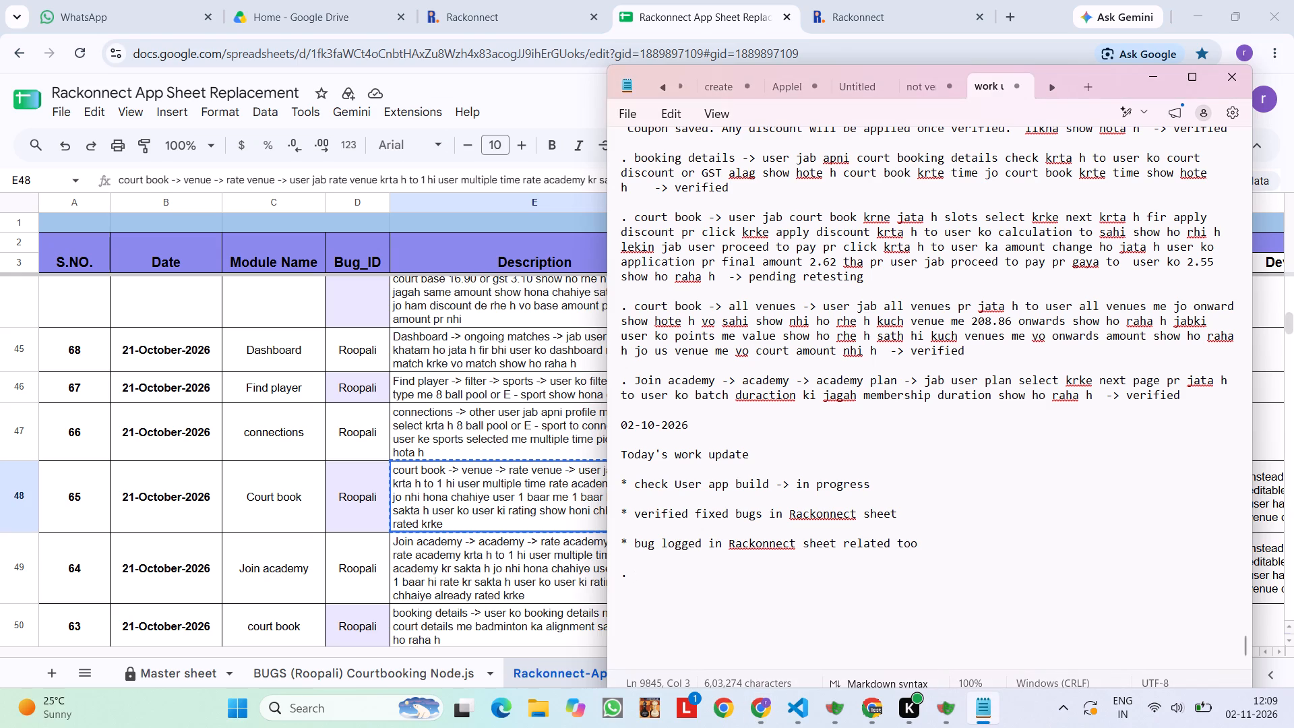
key("ctrl+v")
key("space")
type("-> not")
key("space")
type("fixed")
key("space")
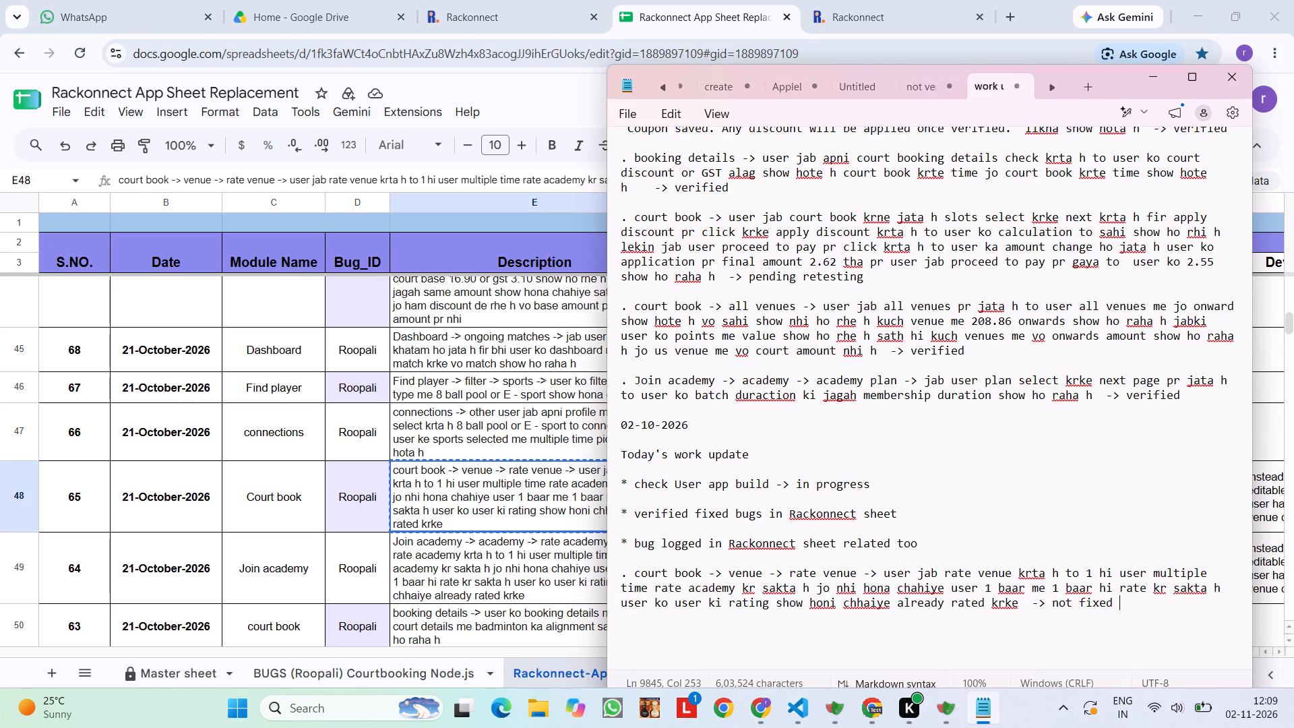
key("Return")
key("Return")
type(".")
key("space")
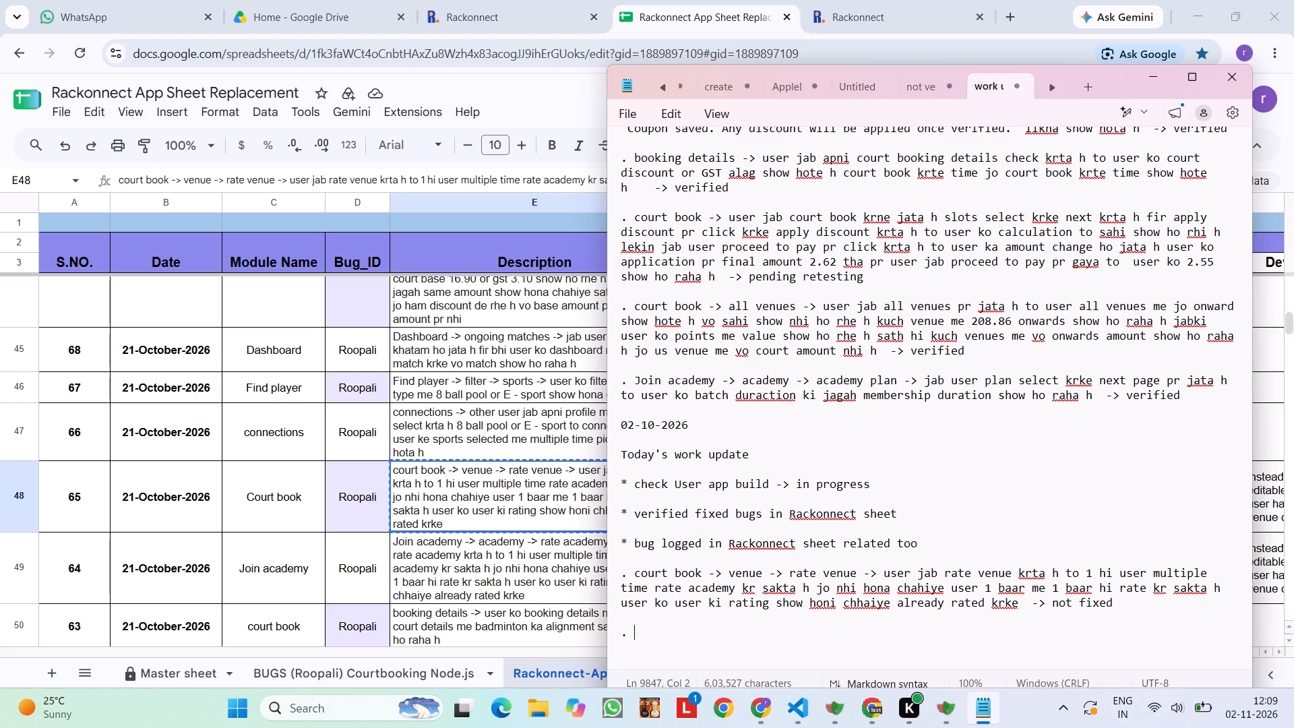
Switch back to the bug spreadsheet in Chrome and examine the statuses and remarks of the 21-October-2026 bugs around bug 65.
left_click(522, 517)
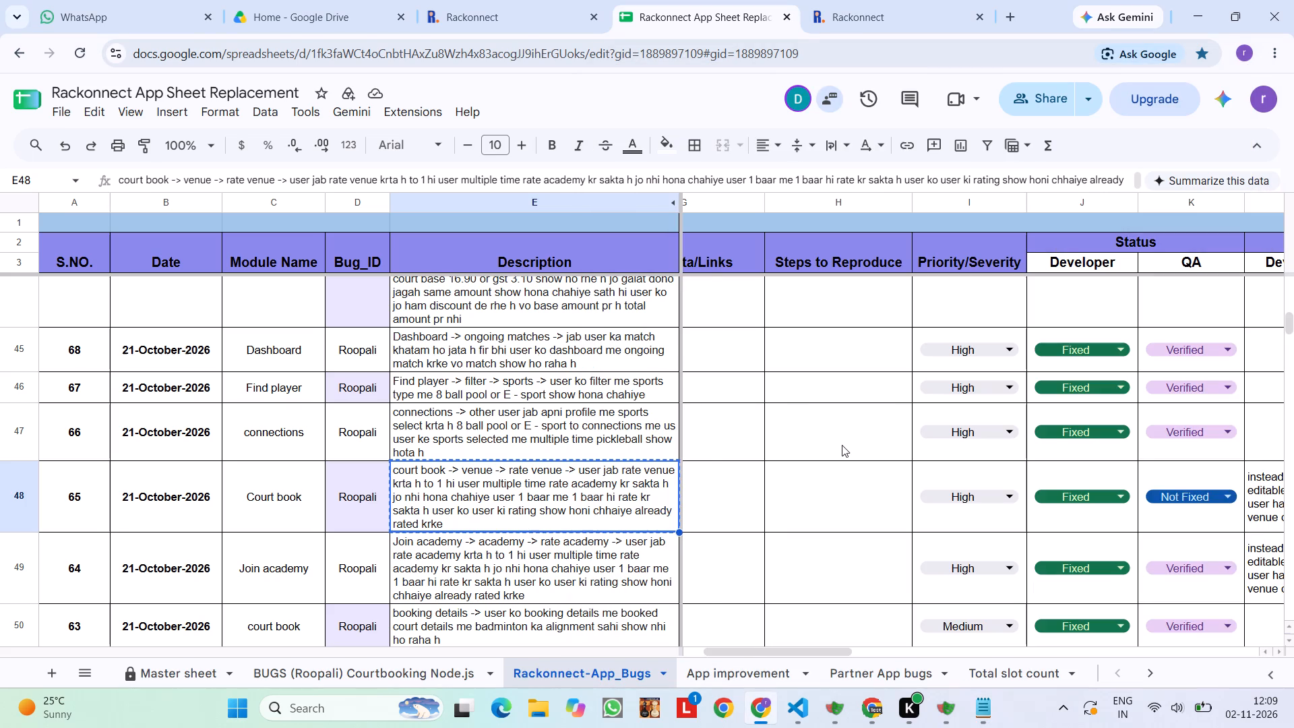
scroll(842, 445, "left", 6)
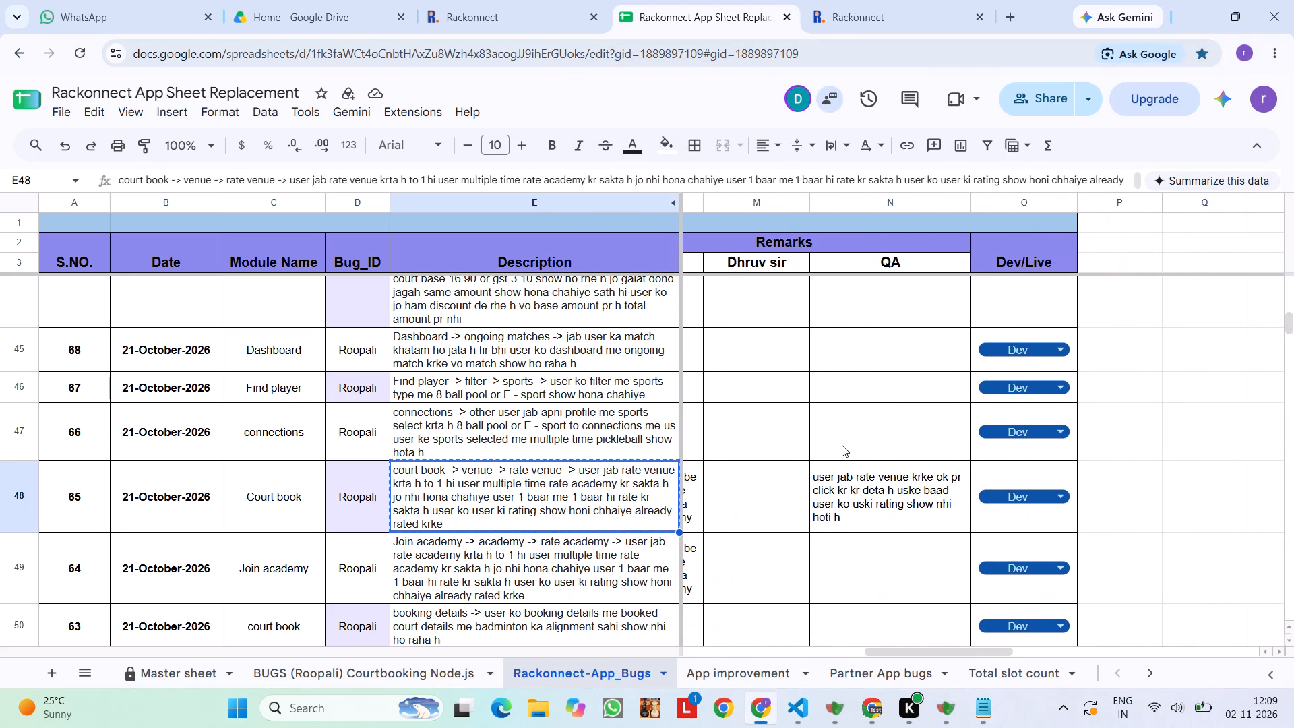
right_click(842, 445)
scroll(842, 445, "right", 4)
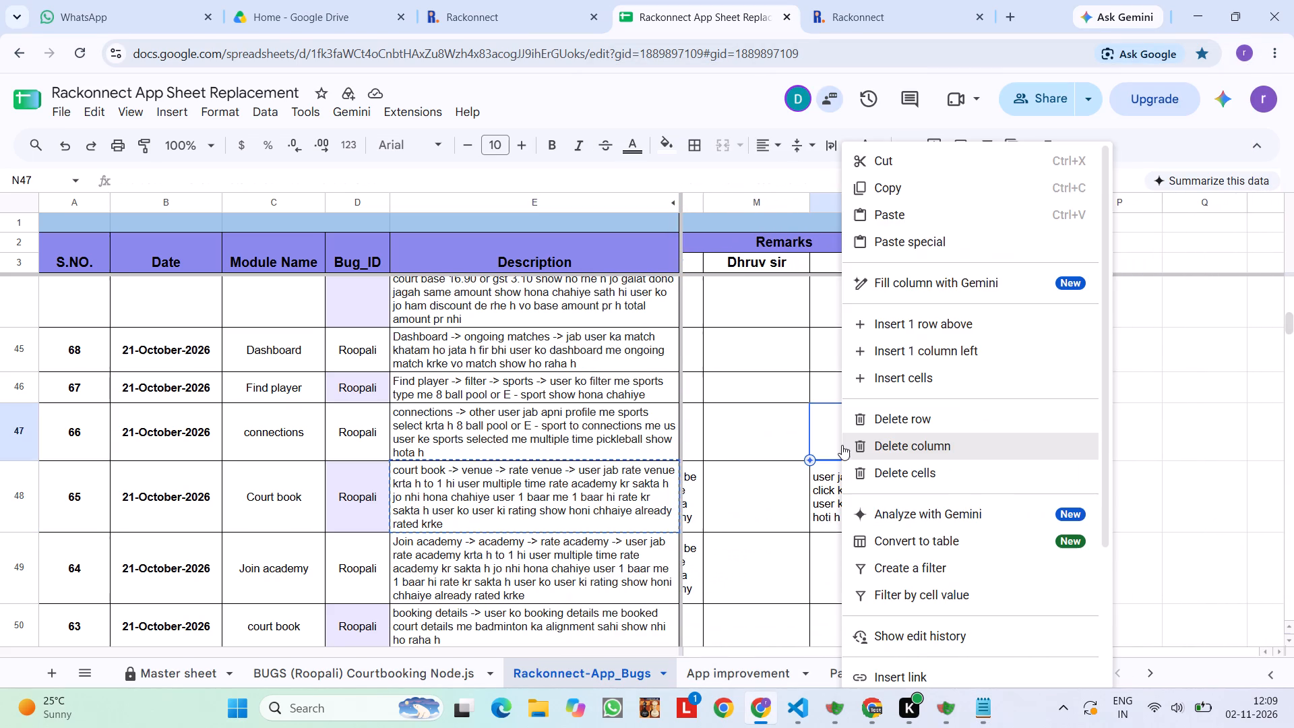
scroll(842, 445, "right", 3)
left_click(756, 506)
scroll(756, 506, "right", 5)
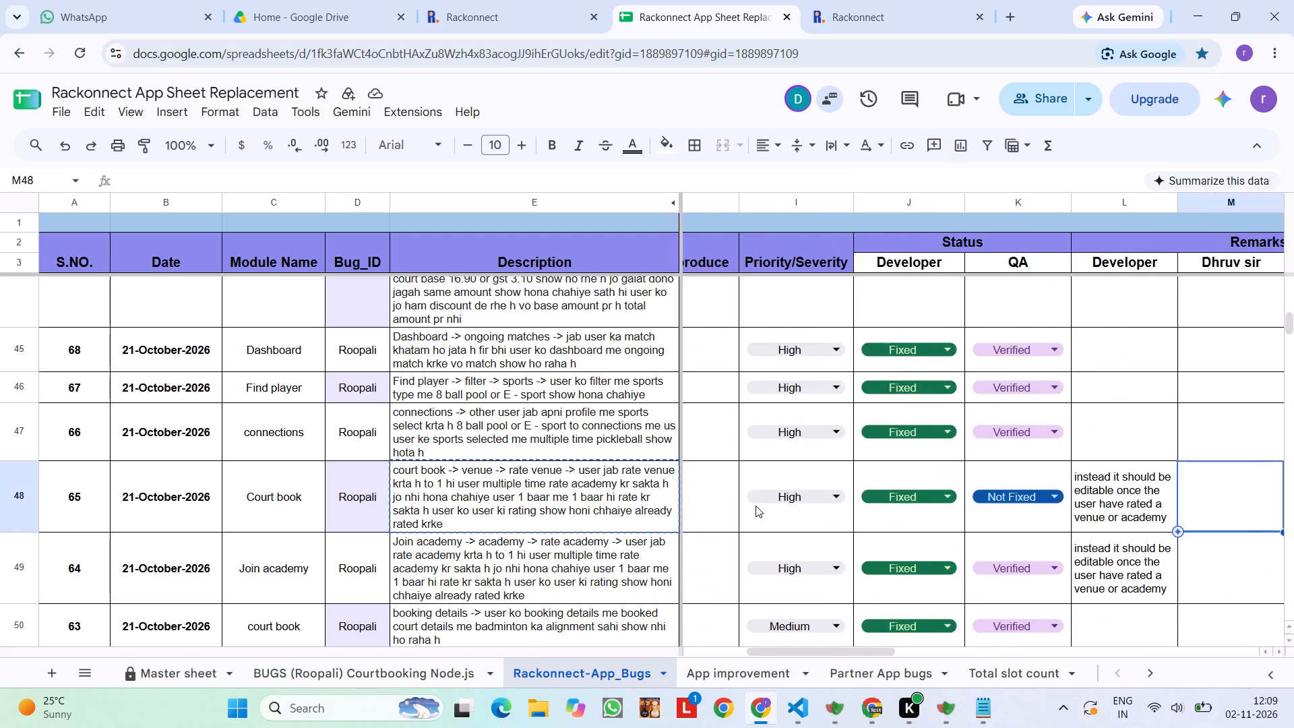
scroll(756, 506, "right", 10)
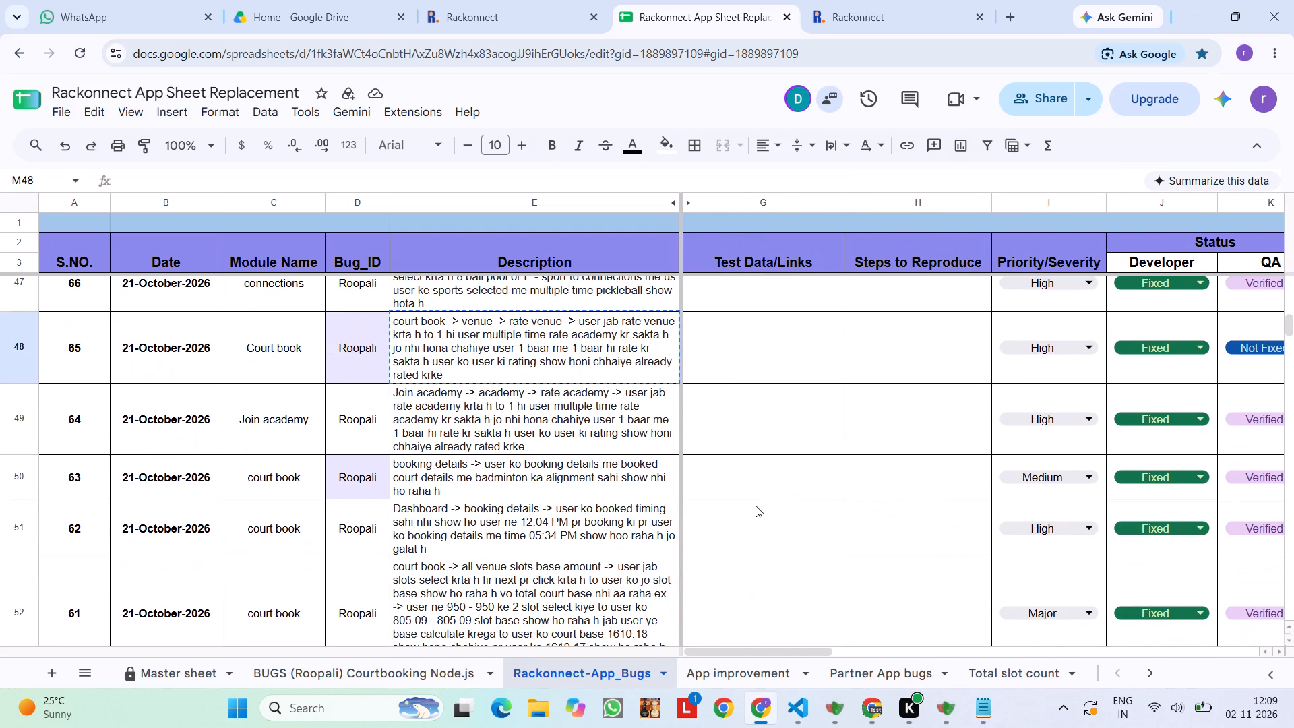
scroll(756, 506, "right", 3)
scroll(675, 462, "right", 1)
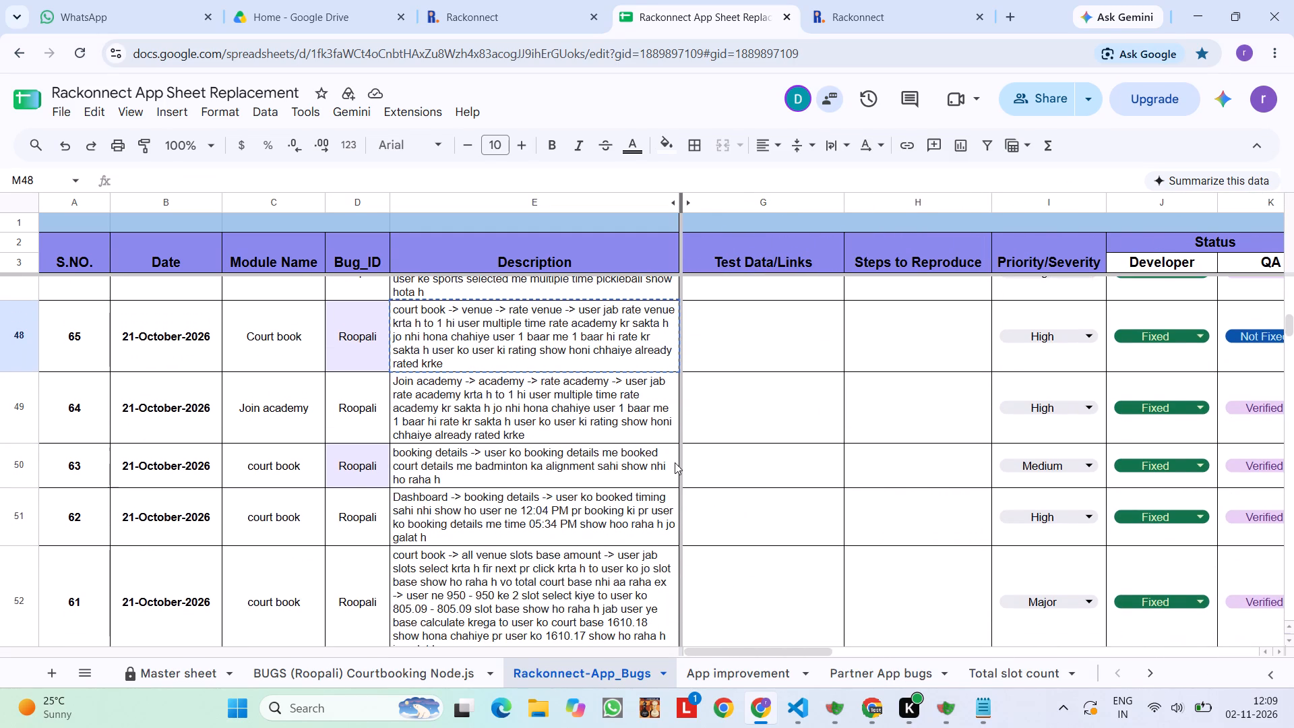
left_click(777, 479)
scroll(777, 479, "up", 1)
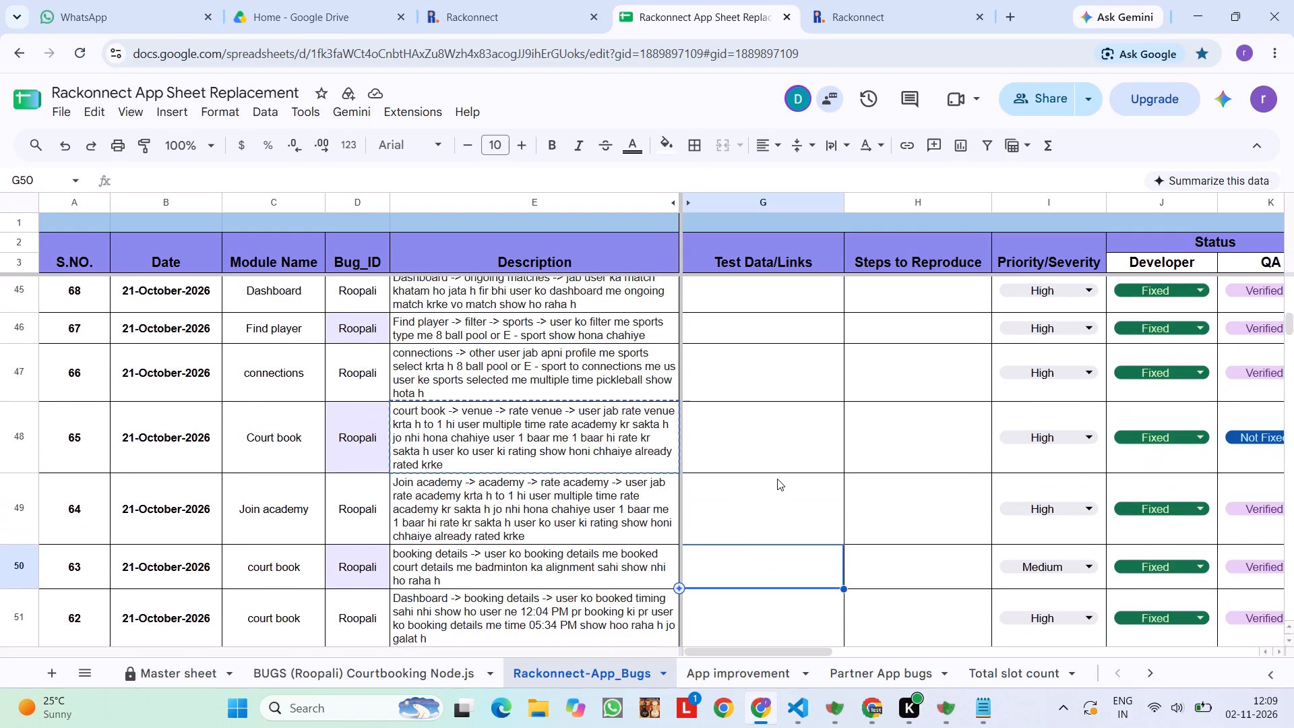
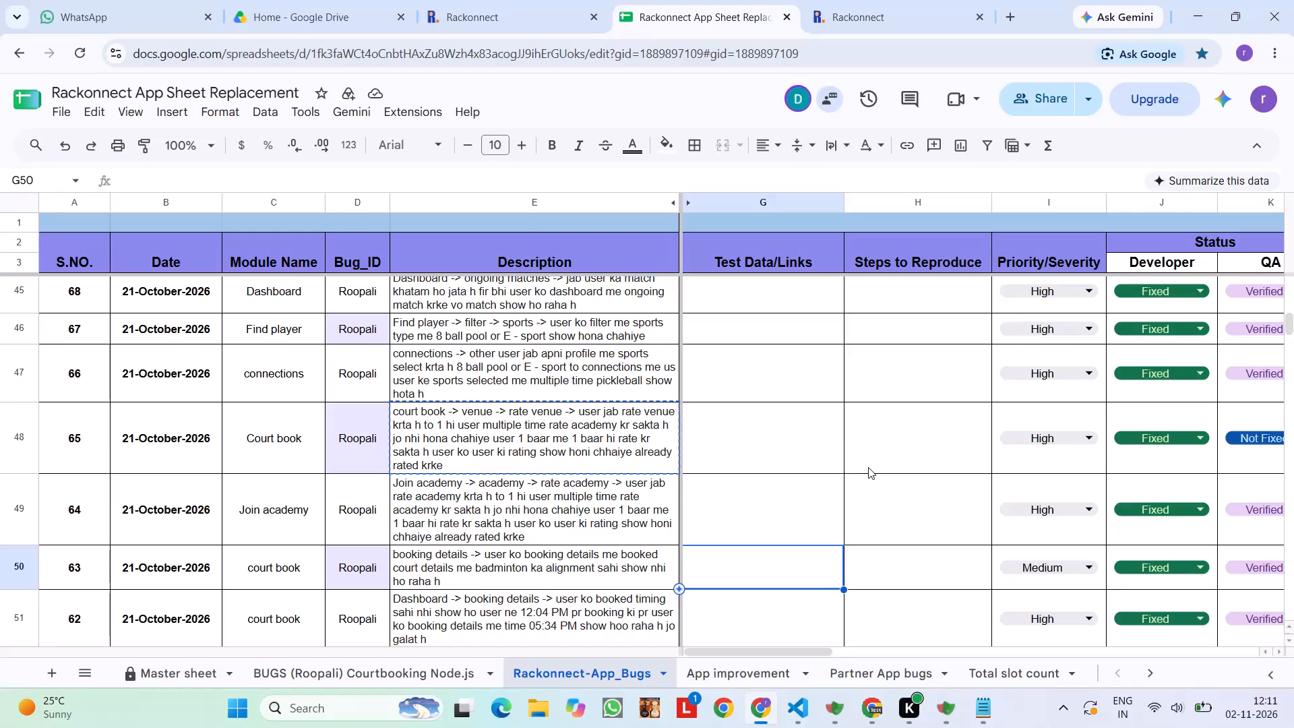
Copy the date of bug 108 into the row of bug 109 and change it to 2-November-2026.
scroll(868, 467, "up", 13)
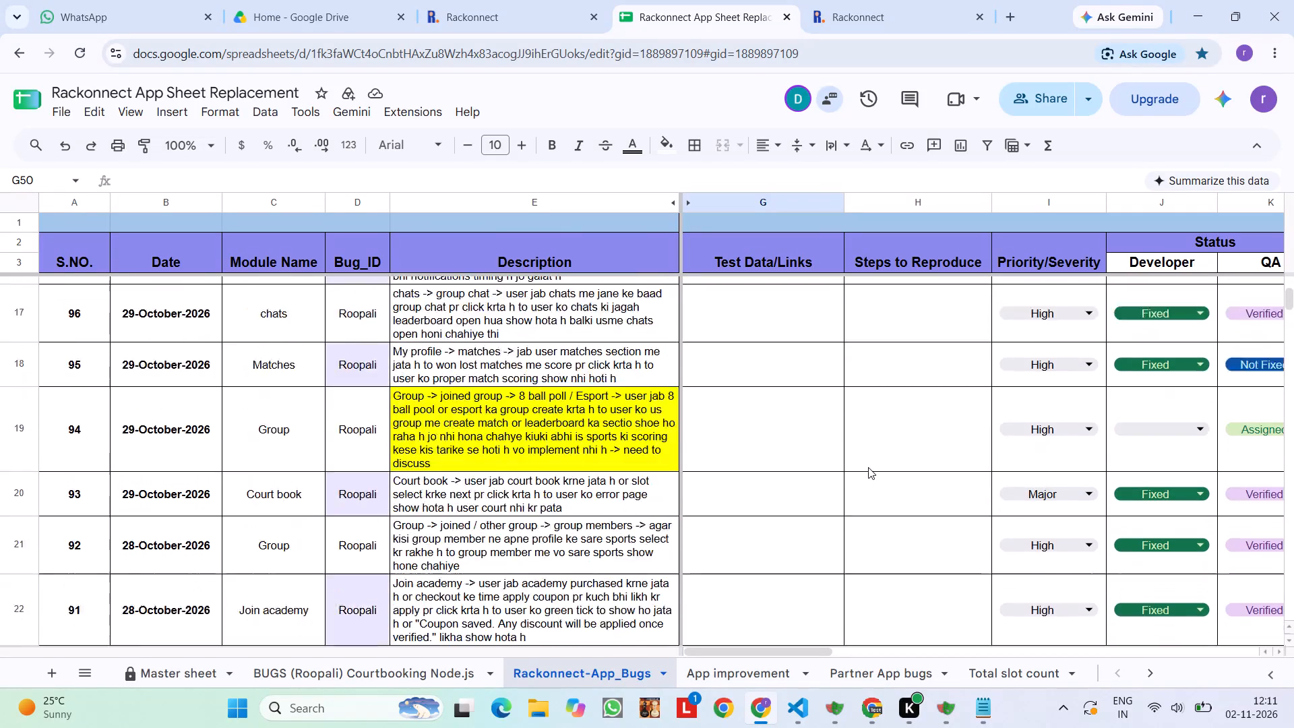
scroll(868, 467, "up", 13)
left_click(186, 384)
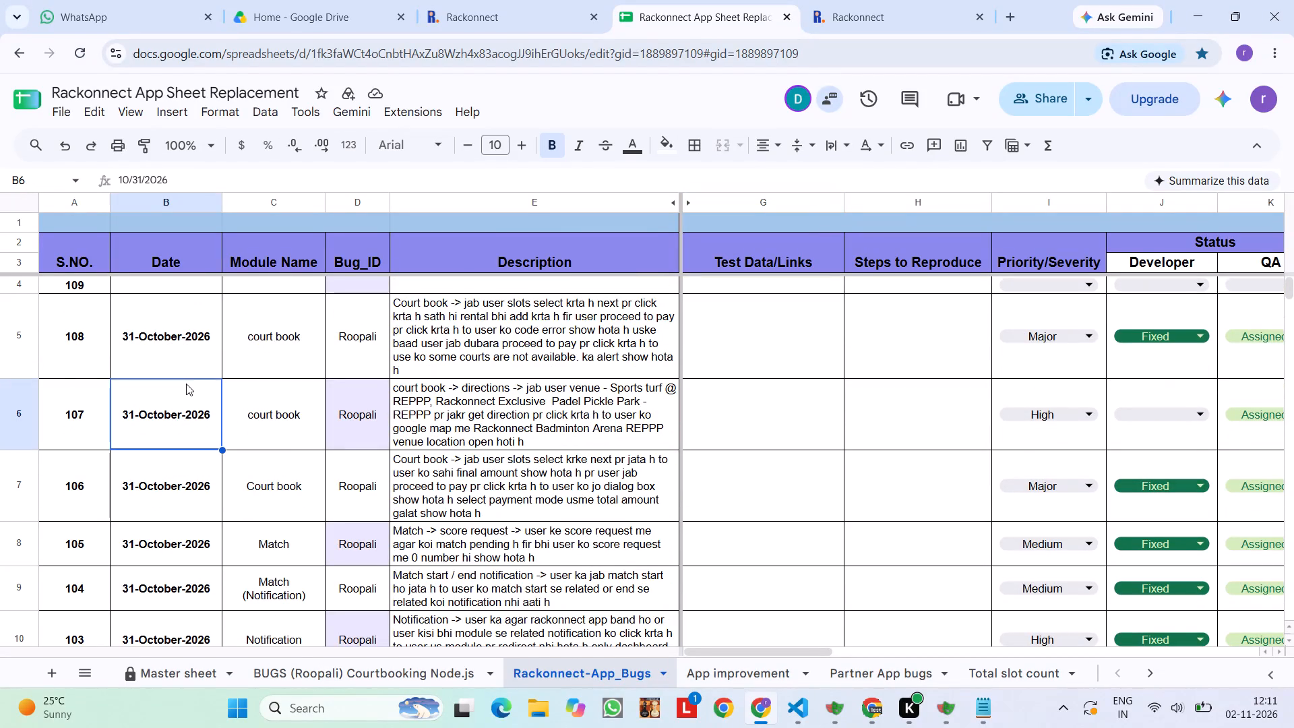
left_click(186, 363)
key("ctrl+c")
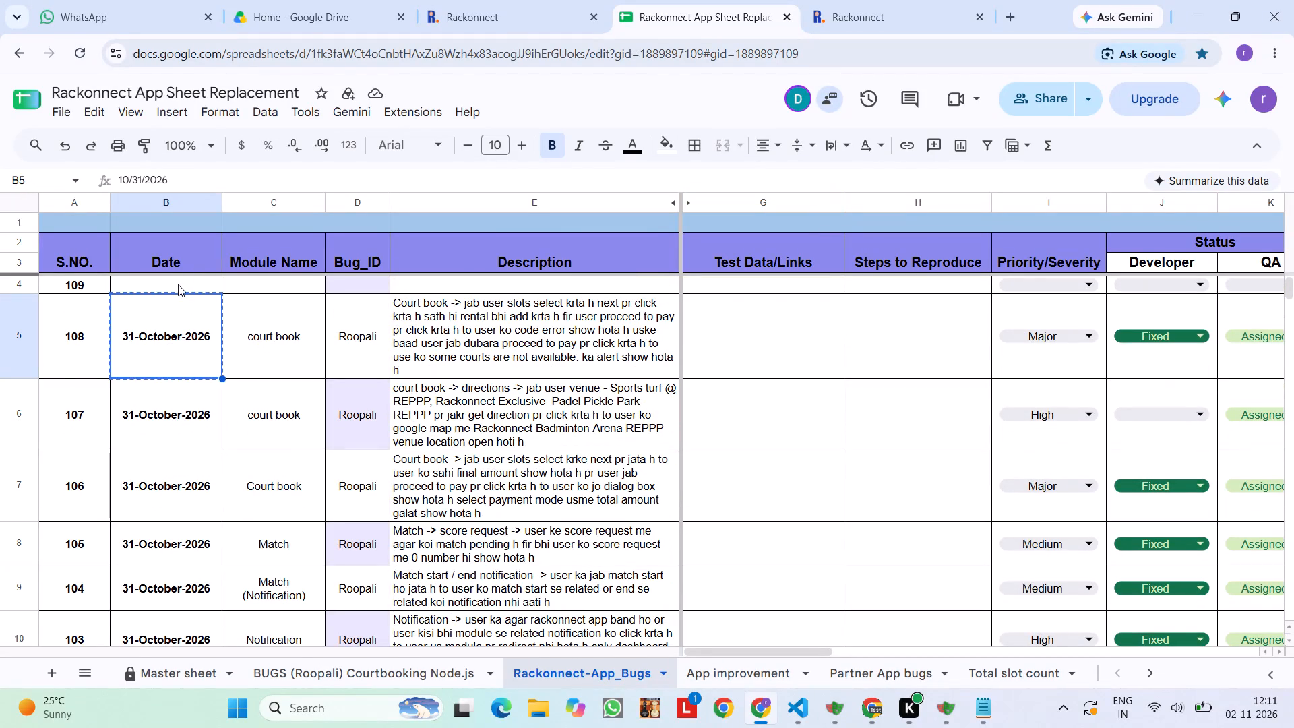
left_click(178, 284)
key("ctrl+v")
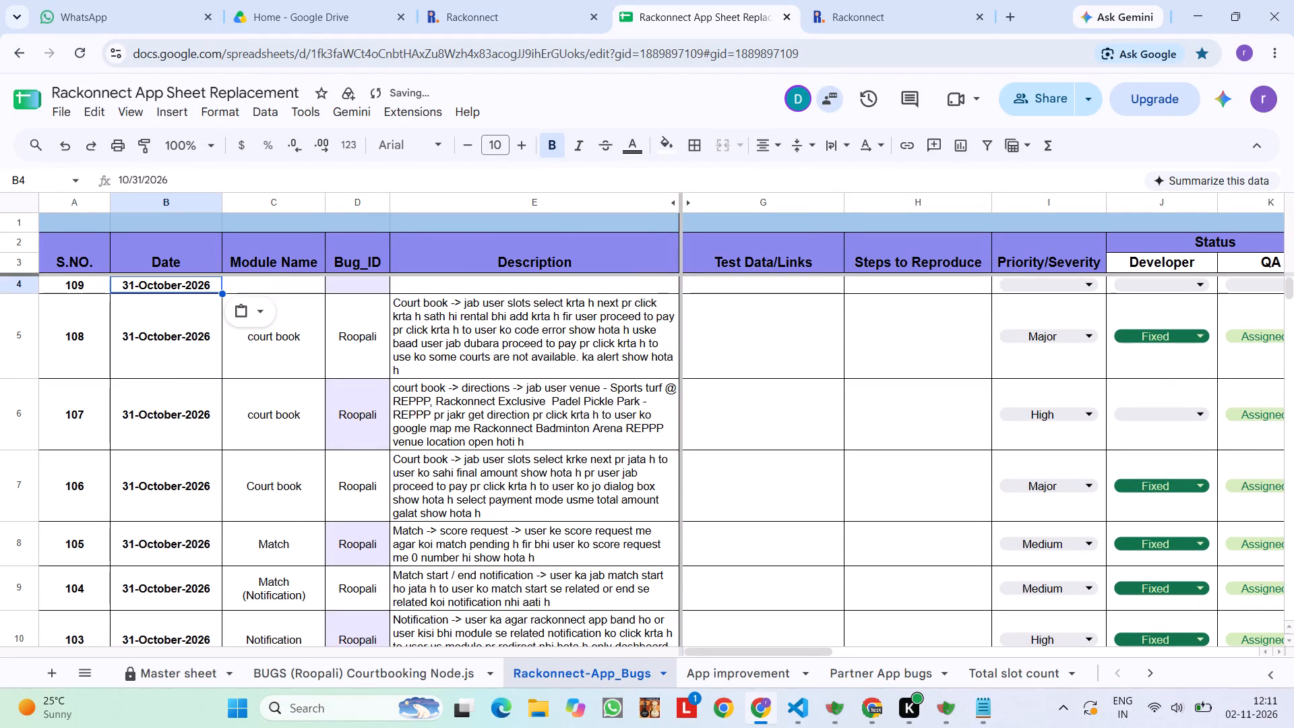
double_click(204, 286)
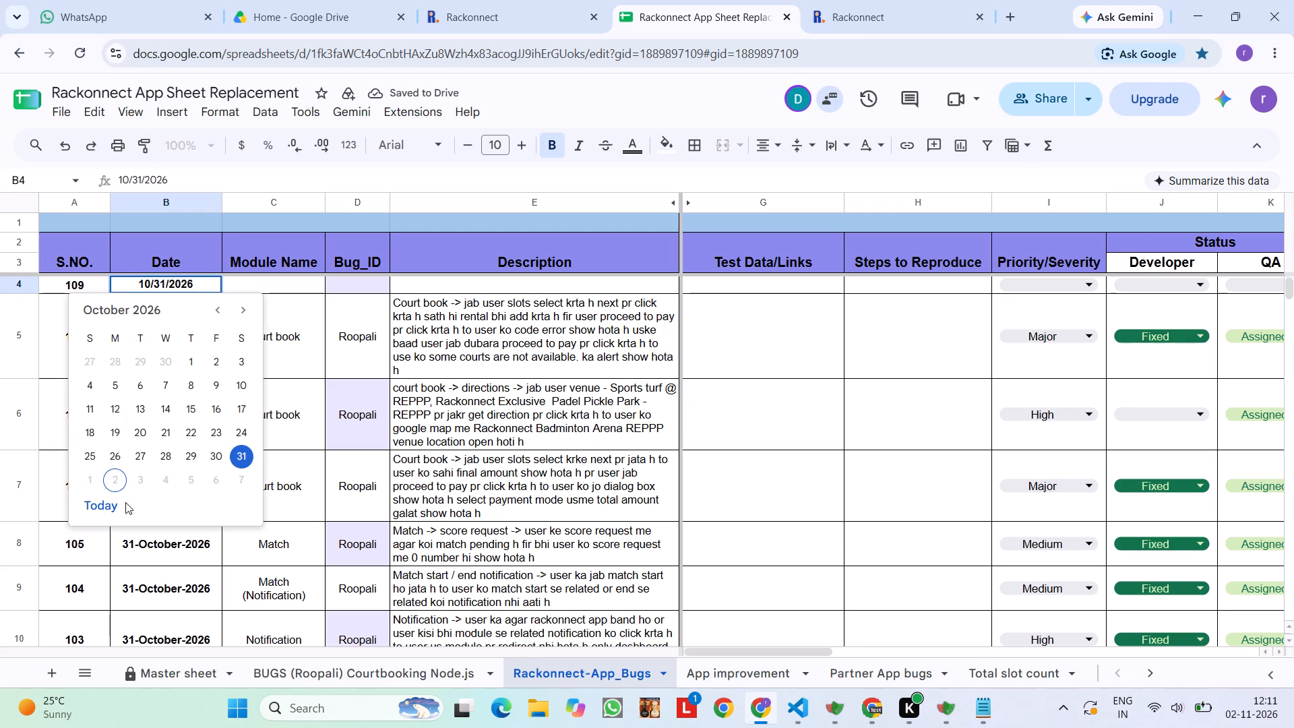
left_click(118, 484)
Enter "Academy" as the module name of bug 109.
left_click(283, 280)
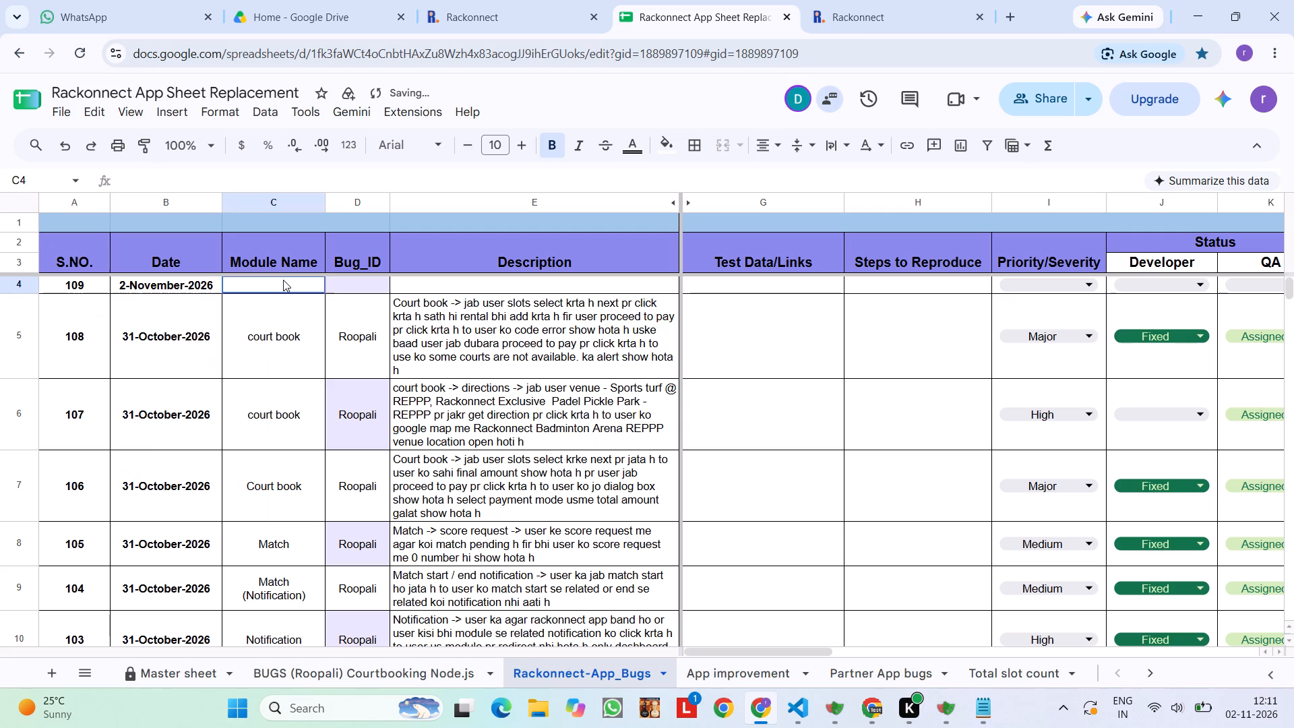
type("Aca")
type("demy -> -")
key("BackSpace")
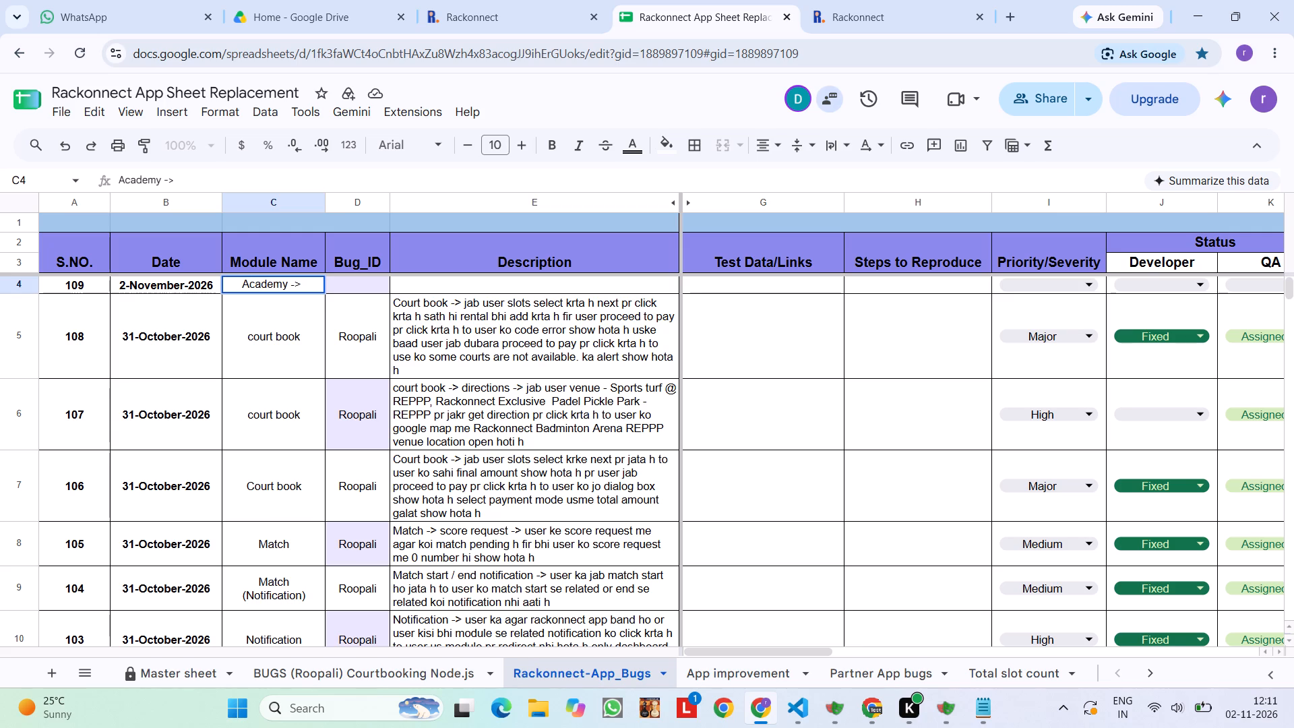
key("BackSpace")
key("BackSpace")
key("BackSpace")
key("BackSpace")
key("Tab")
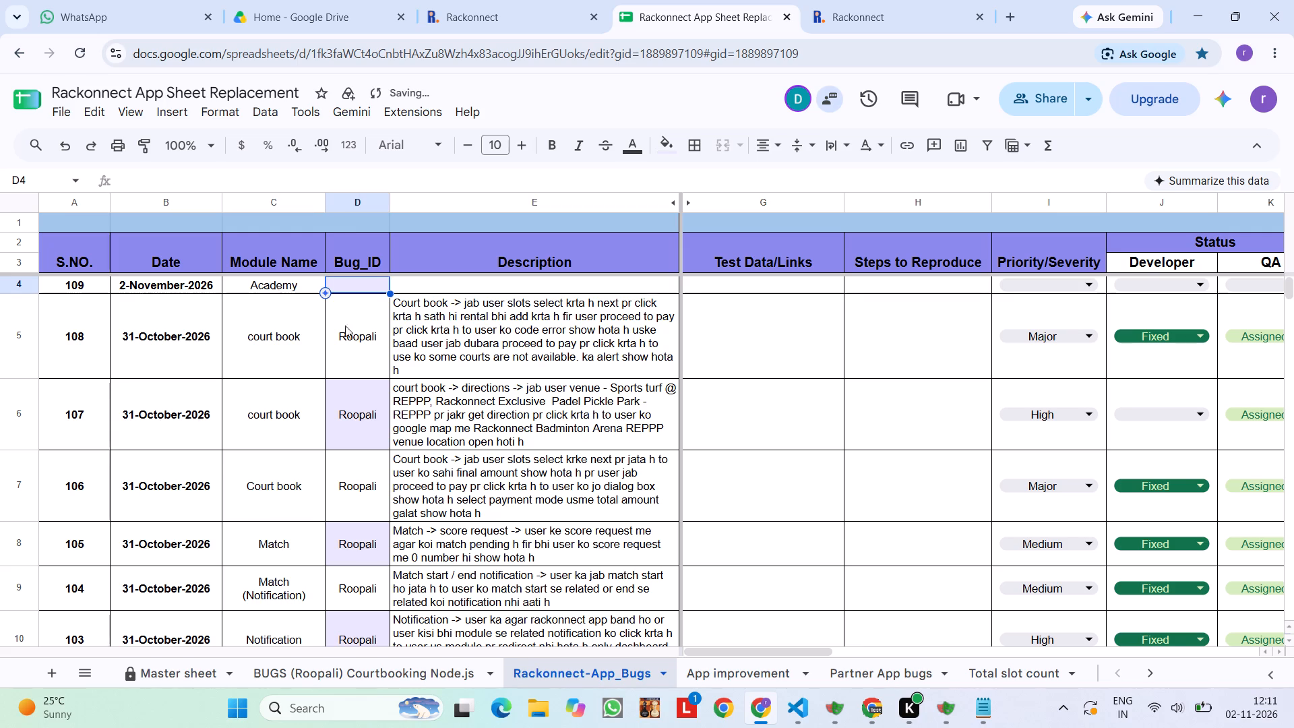
Copy the Bug_ID entry of bug 108 into the row of bug 109.
left_click(382, 338)
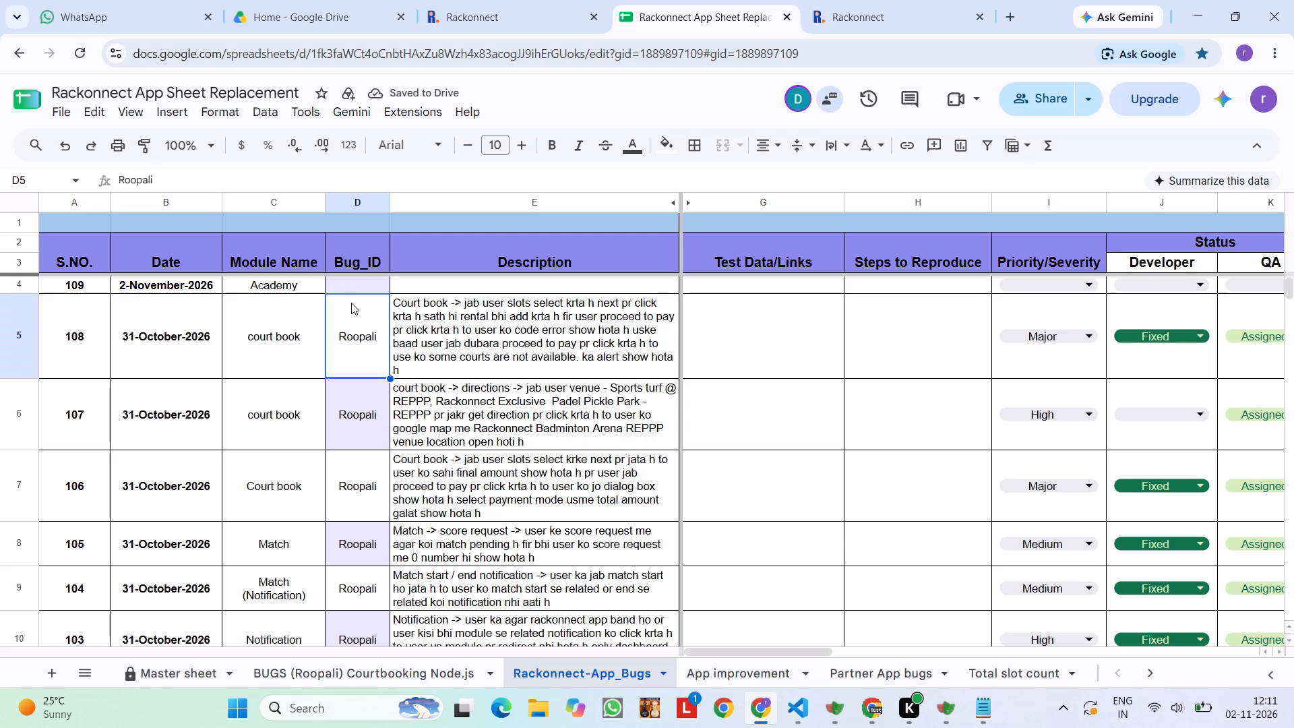
key("ctrl+c")
left_click(357, 288)
key("ctrl+v")
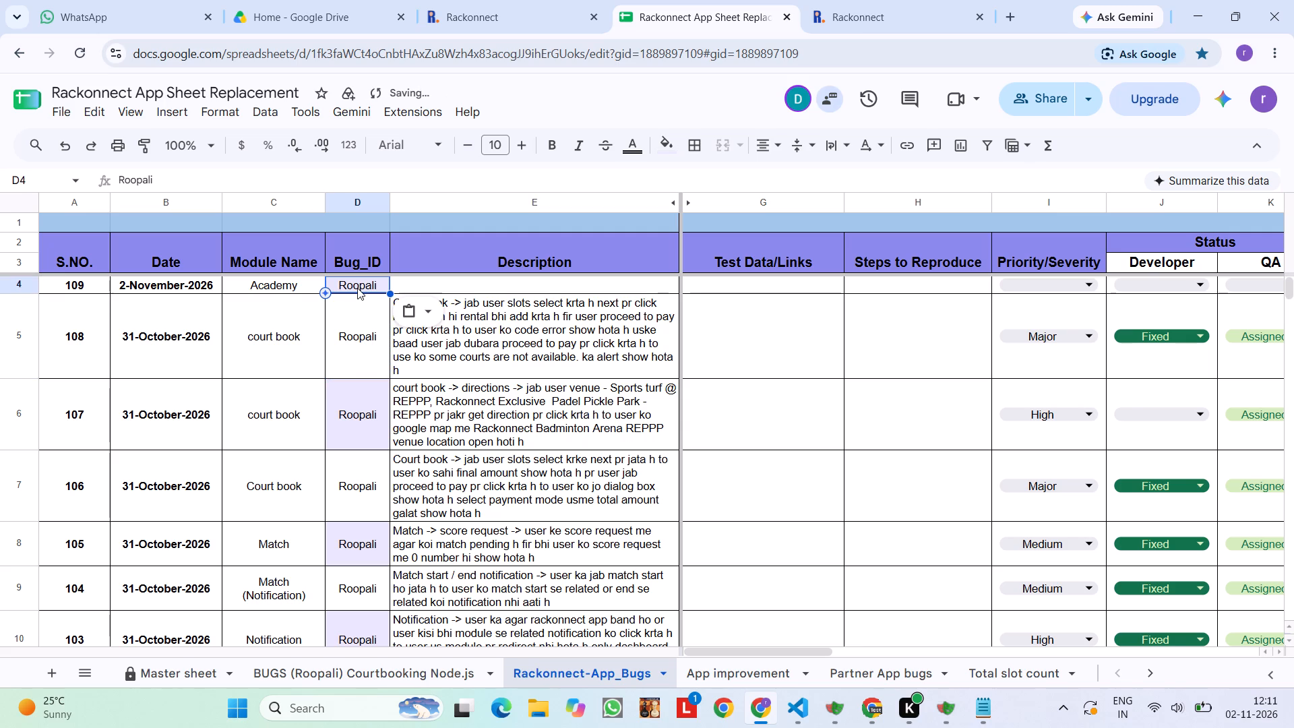
Begin the description of bug 109 with "Academy -> rate academy ->".
double_click(423, 286)
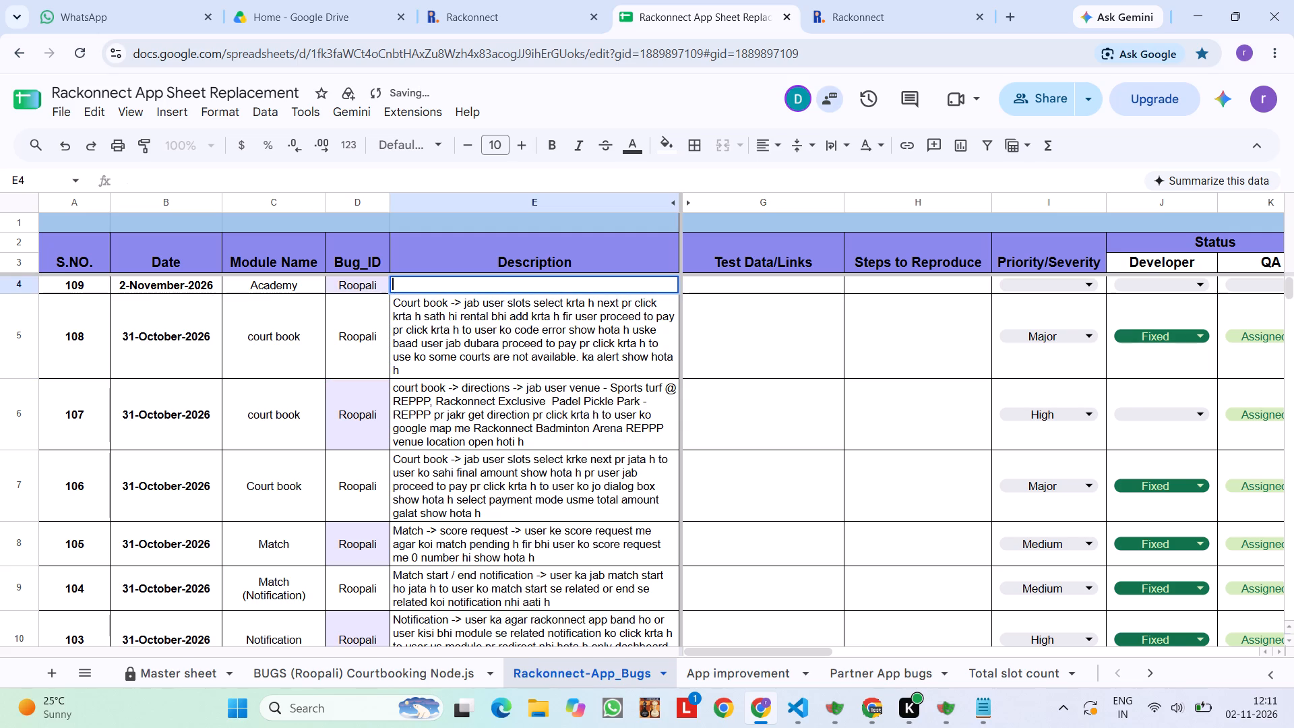
type("Academy")
key("space")
type("->")
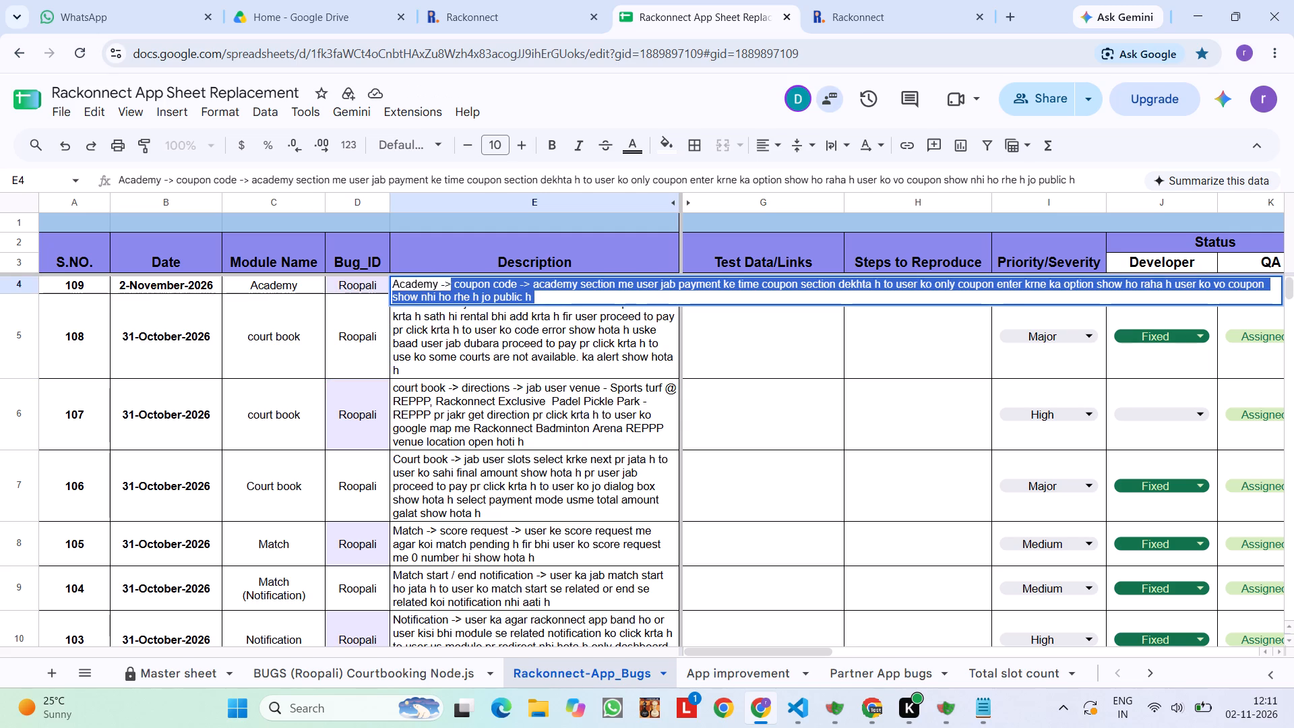
key("space")
type("rate academy")
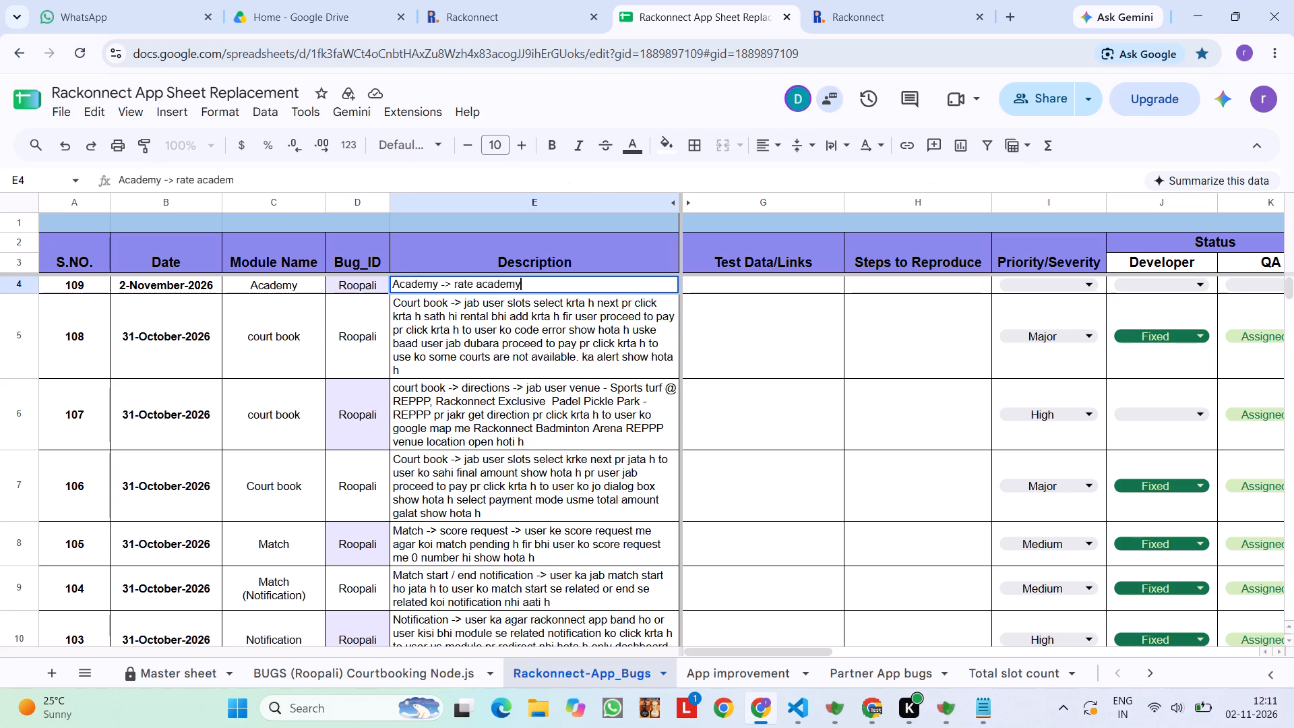
key("space")
key("minus")
type(">")
key("space")
Continue the description of bug 109 with "jab user kisi academy ko rate krne jata h or".
type("jab user kisi academy ki")
key("BackSpace")
type("o rate l")
key("BackSpace")
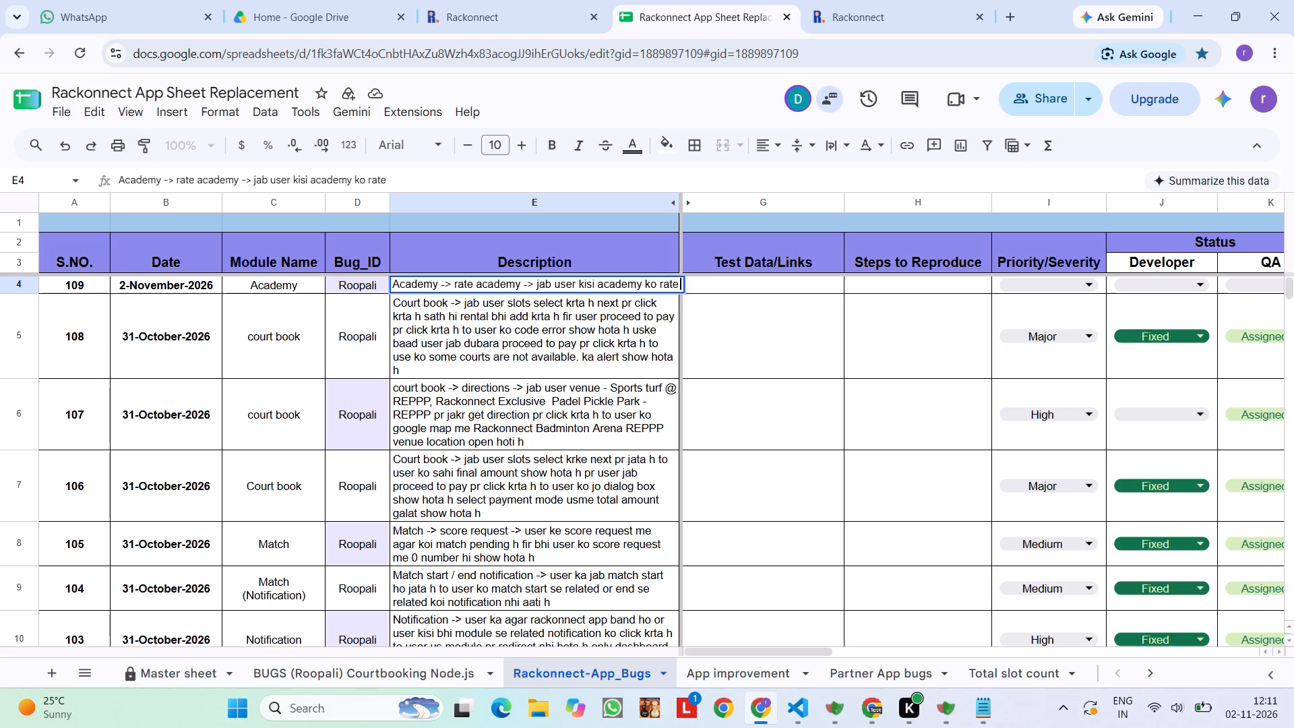
type("rne")
key("space")
key("BackSpace")
key("BackSpace")
key("BackSpace")
key("BackSpace")
type("krna j")
key("BackSpace")
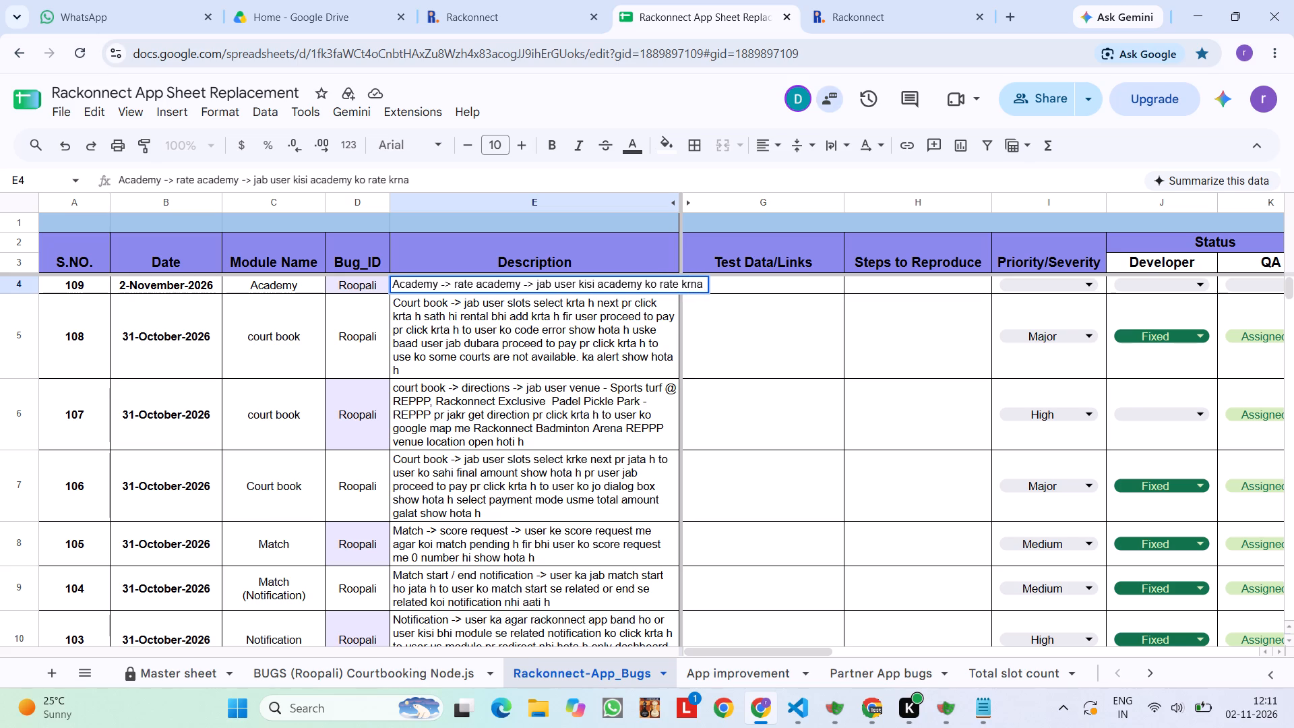
key("BackSpace")
key("BackSpace")
type("e jata h t")
key("BackSpace")
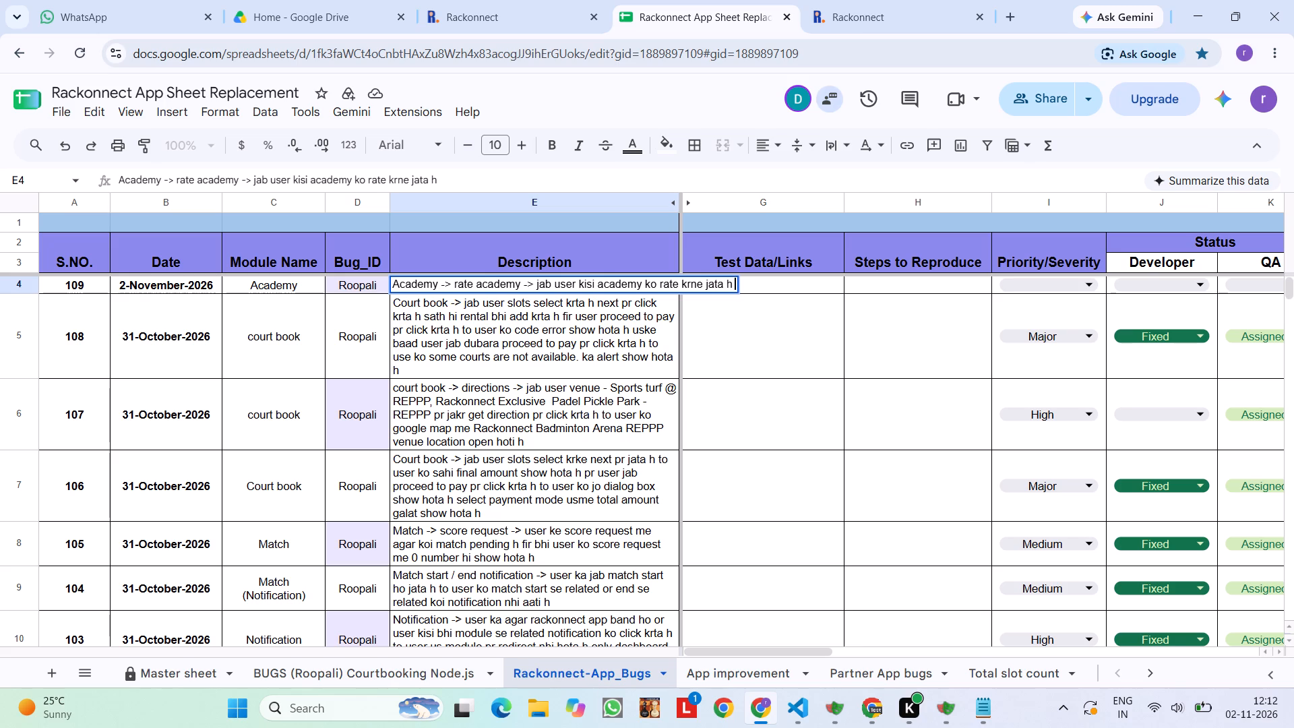
type("or")
key("space")
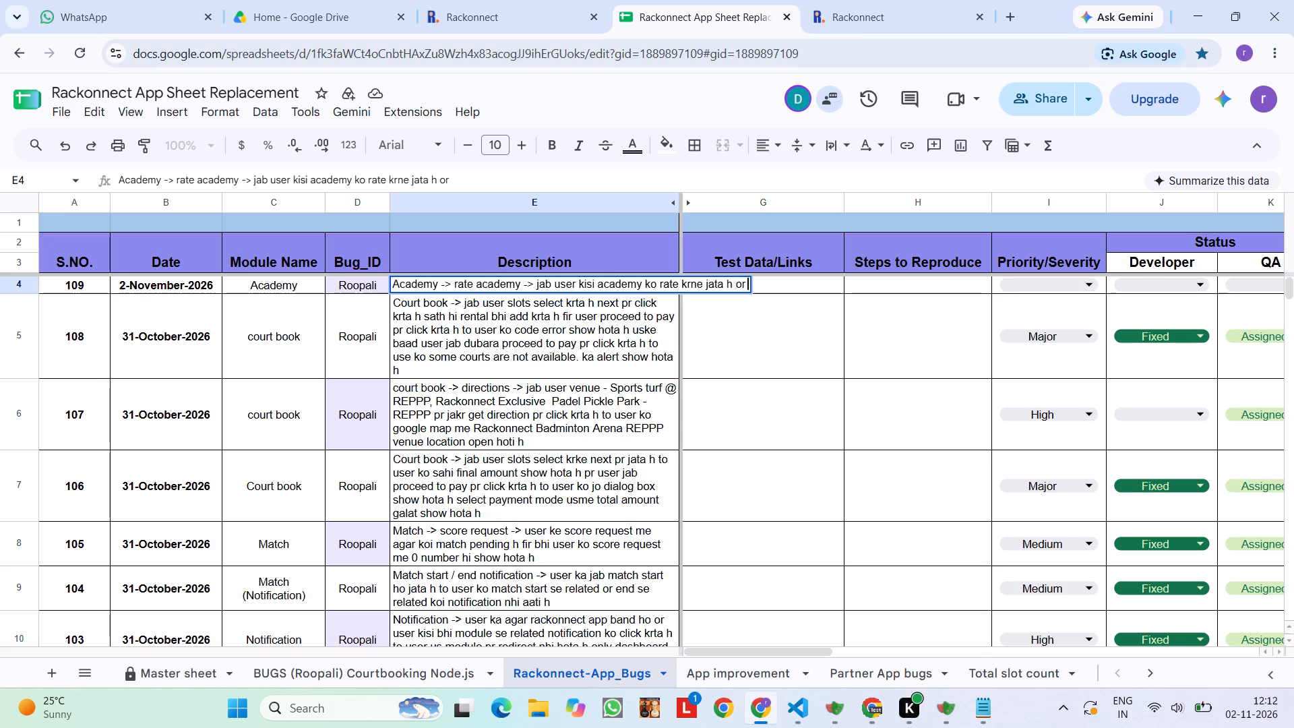
Erase the end of bug 109's description back to "Academy -> rate academy -> jab user".
key("BackSpace")
key("BackSpace")
key("BackSpace")
key("BackSpace")
key("BackSpace")
key("BackSpace")
key("BackSpace")
key("BackSpace")
key("BackSpace")
key("BackSpace")
key("BackSpace")
key("BackSpace")
key("BackSpace")
key("BackSpace")
key("BackSpace")
key("BackSpace")
key("BackSpace")
key("BackSpace")
key("BackSpace")
key("BackSpace")
key("BackSpace")
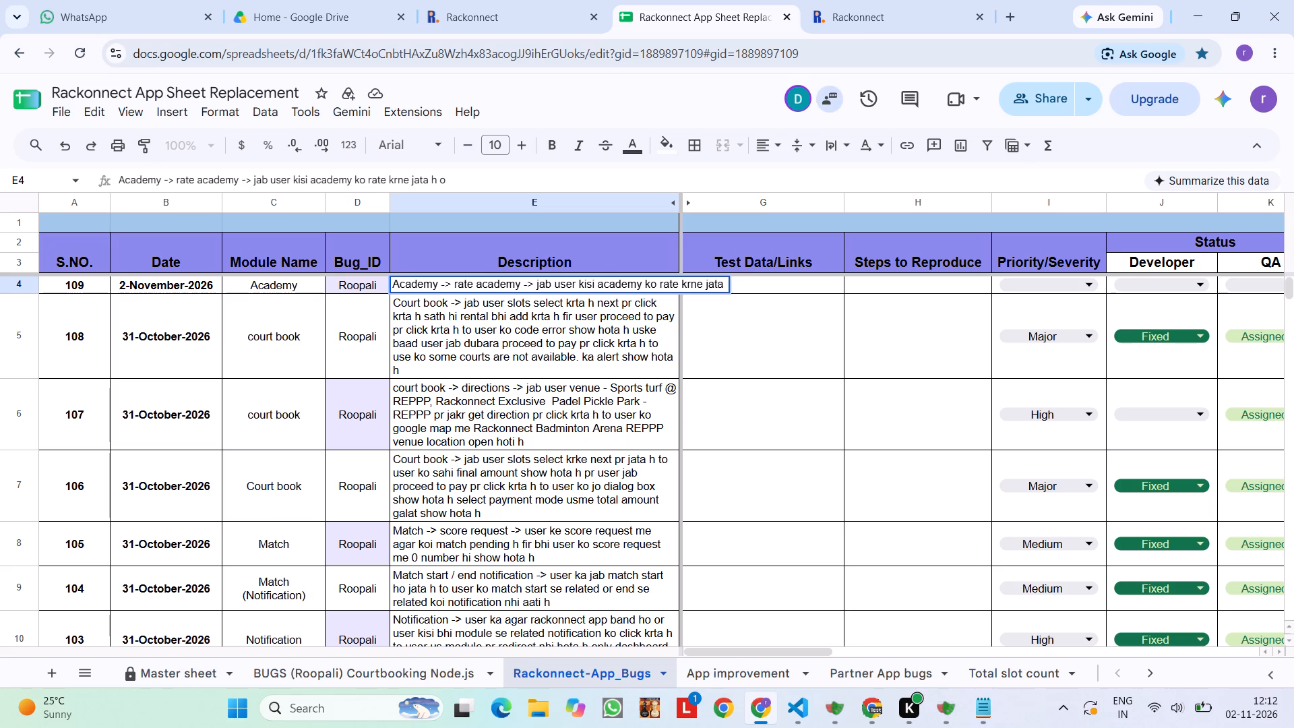
key("BackSpace")
key("BackSpace")
key("BackSpace")
key("BackSpace")
key("BackSpace")
key("BackSpace")
key("BackSpace")
key("BackSpace")
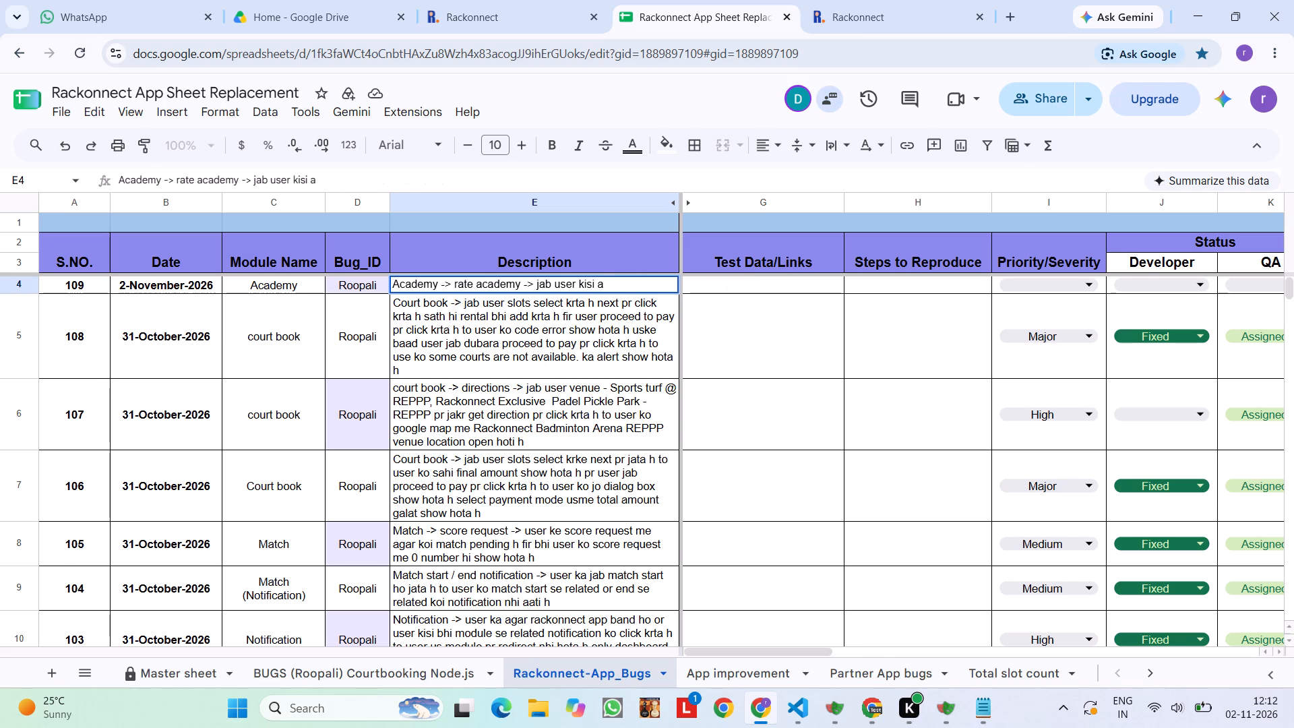
key("BackSpace")
key("BackSpace")
key("BackSpace")
key("BackSpace")
key("BackSpace")
key("BackSpace")
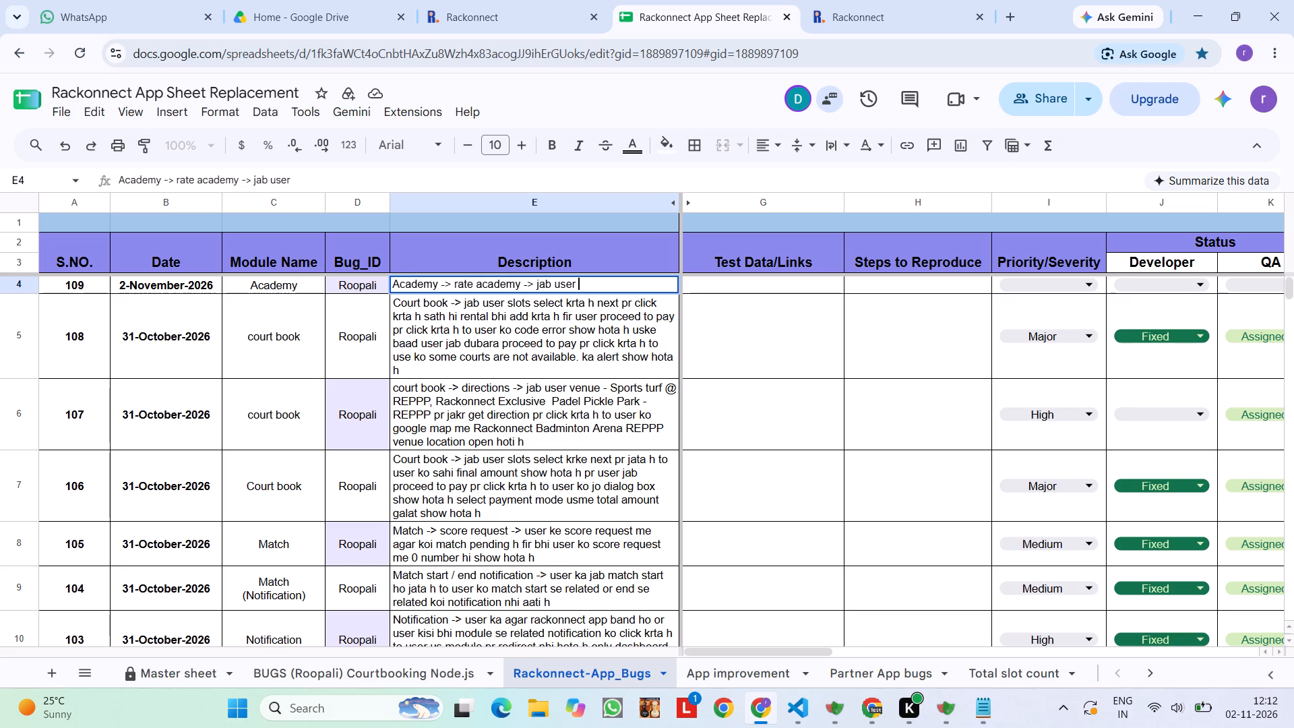
Continue the description of bug 109 after "jab user" with "already rated".
type("alreat")
key("BackSpace")
key("BackSpace")
type("ady re")
type("ted")
key("space")
key("BackSpace")
key("BackSpace")
key("BackSpace")
key("BackSpace")
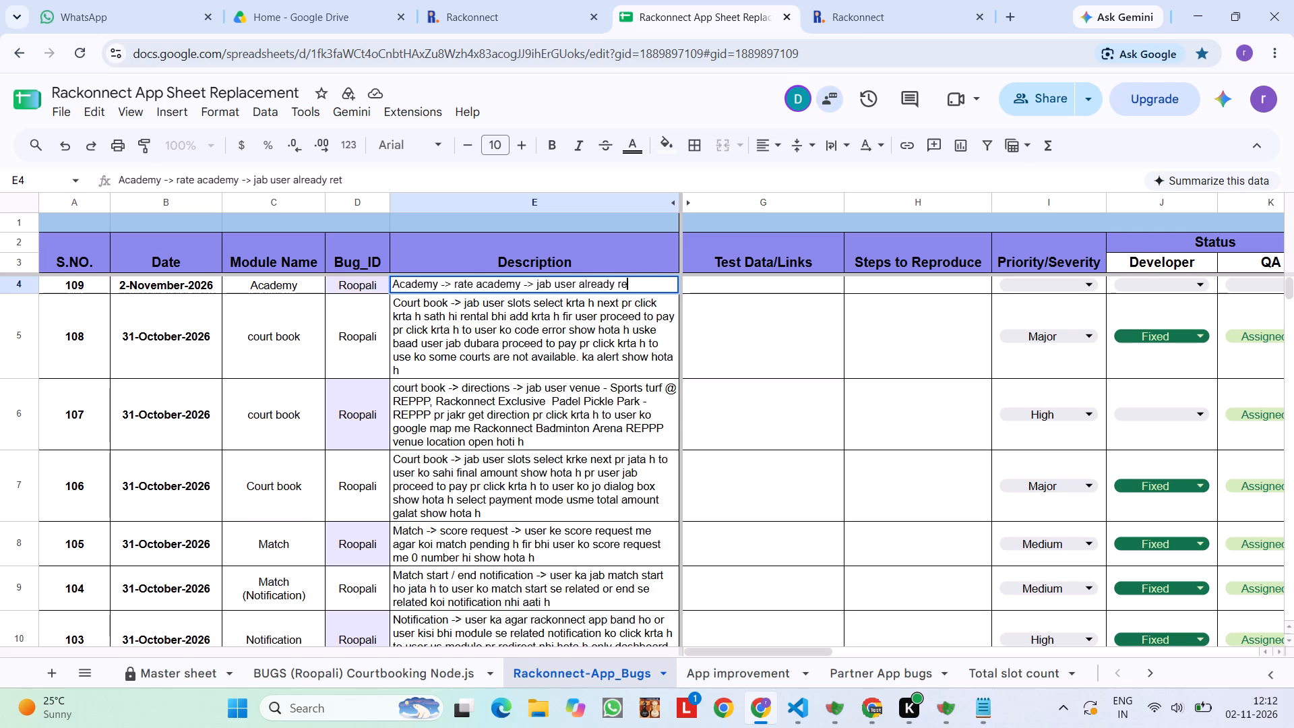
key("BackSpace")
type("ated")
key("space")
Extend the description of bug 109 with "academy me jata h".
type("academy me hjata h")
key("space")
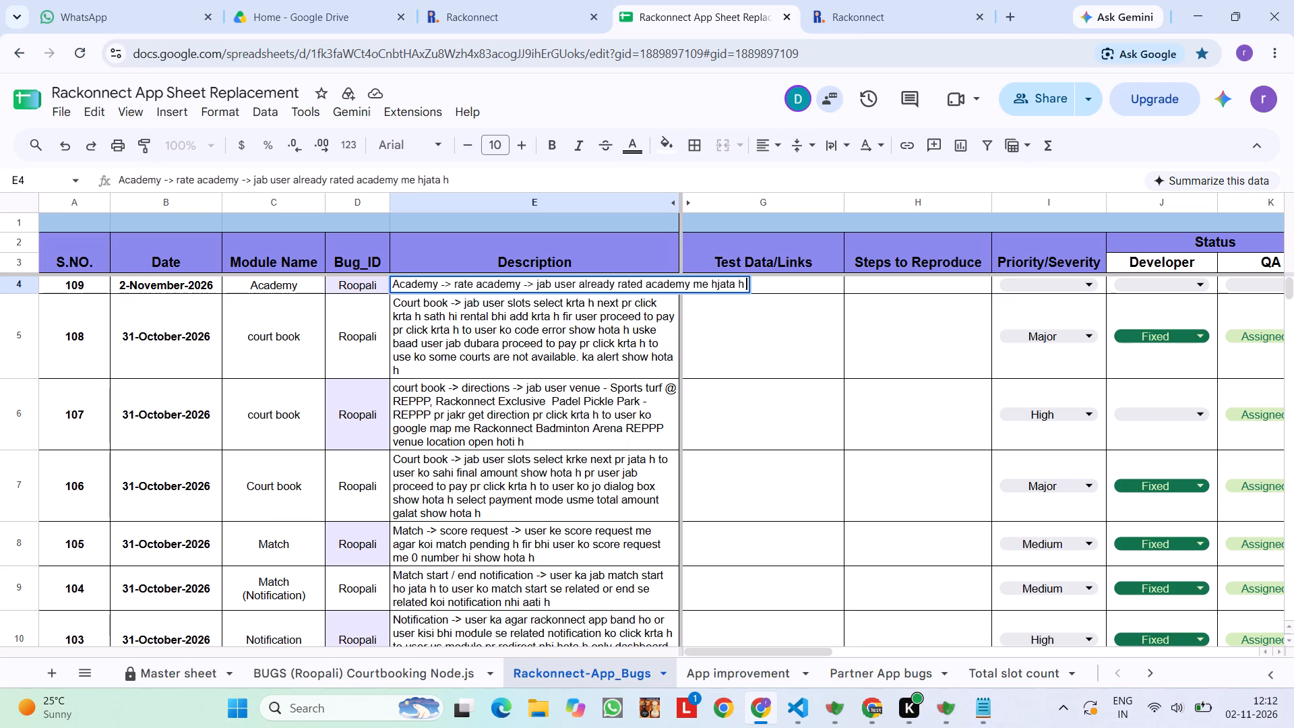
key("BackSpace")
key("BackSpace")
key("BackSpace")
key("BackSpace")
key("BackSpace")
key("BackSpace")
key("BackSpace")
key("BackSpace")
type("jataa h")
key("BackSpace")
key("BackSpace")
key("BackSpace")
key("space")
type("h")
key("space")
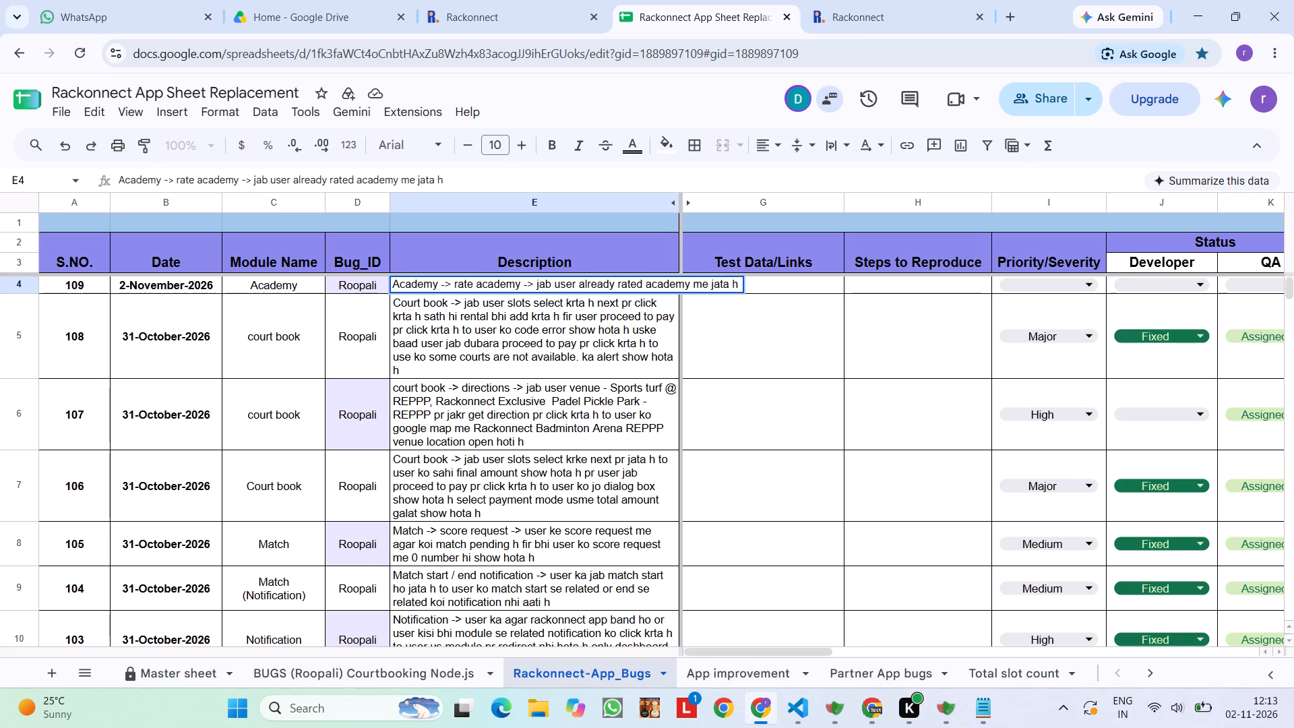
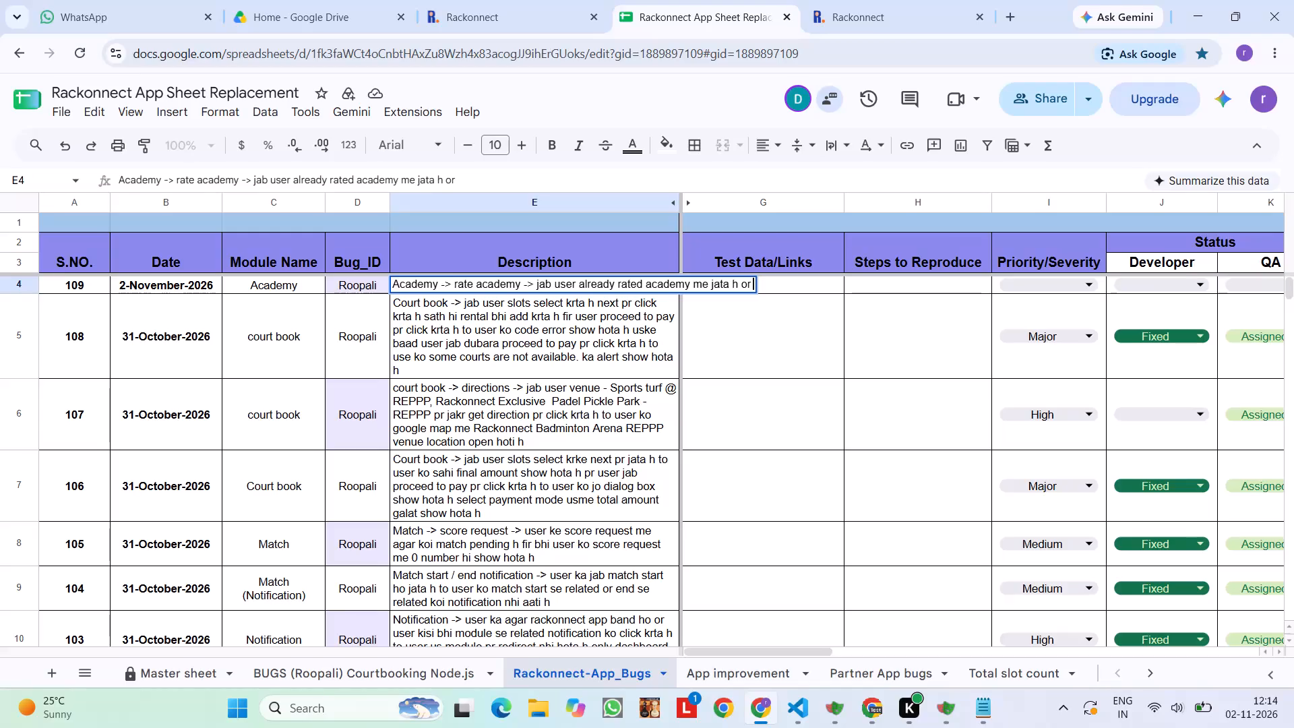
Continue bug 109's description after "academy me jata h or" with "1 star to double click krta h to".
type("1")
key("space")
type("start")
key("space")
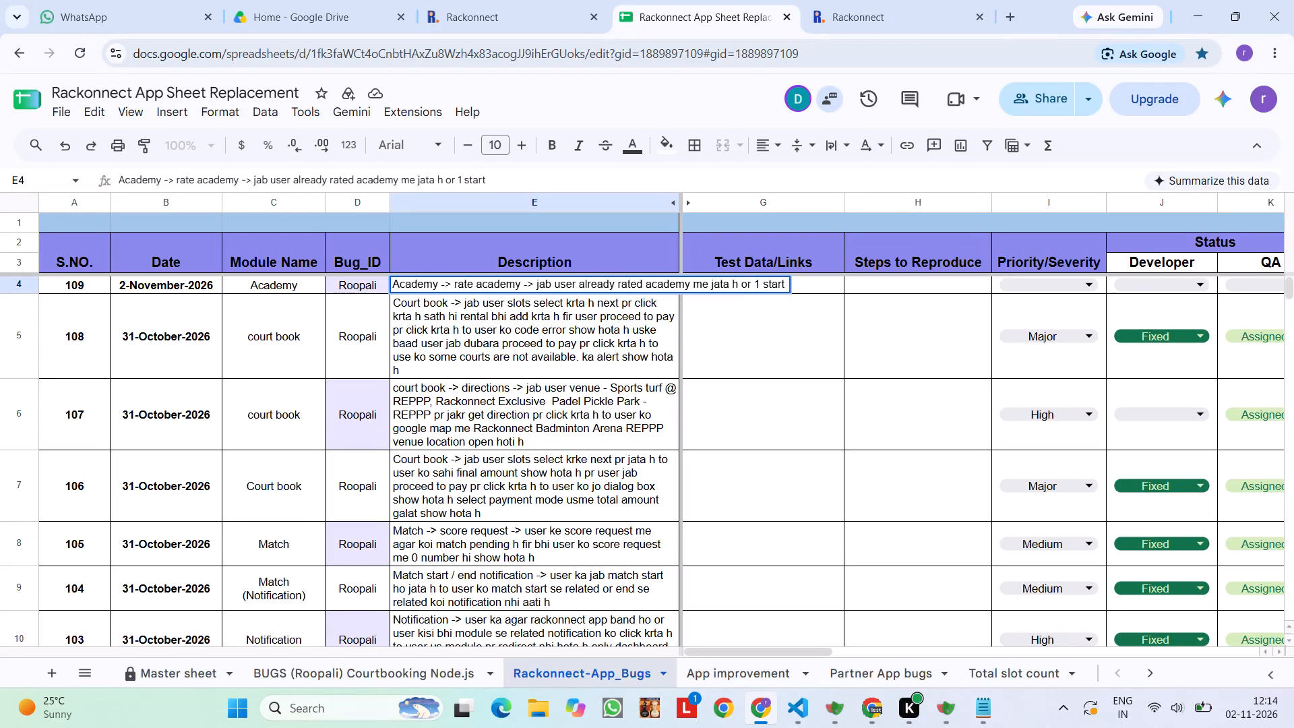
key("BackSpace")
key("BackSpace")
key("space")
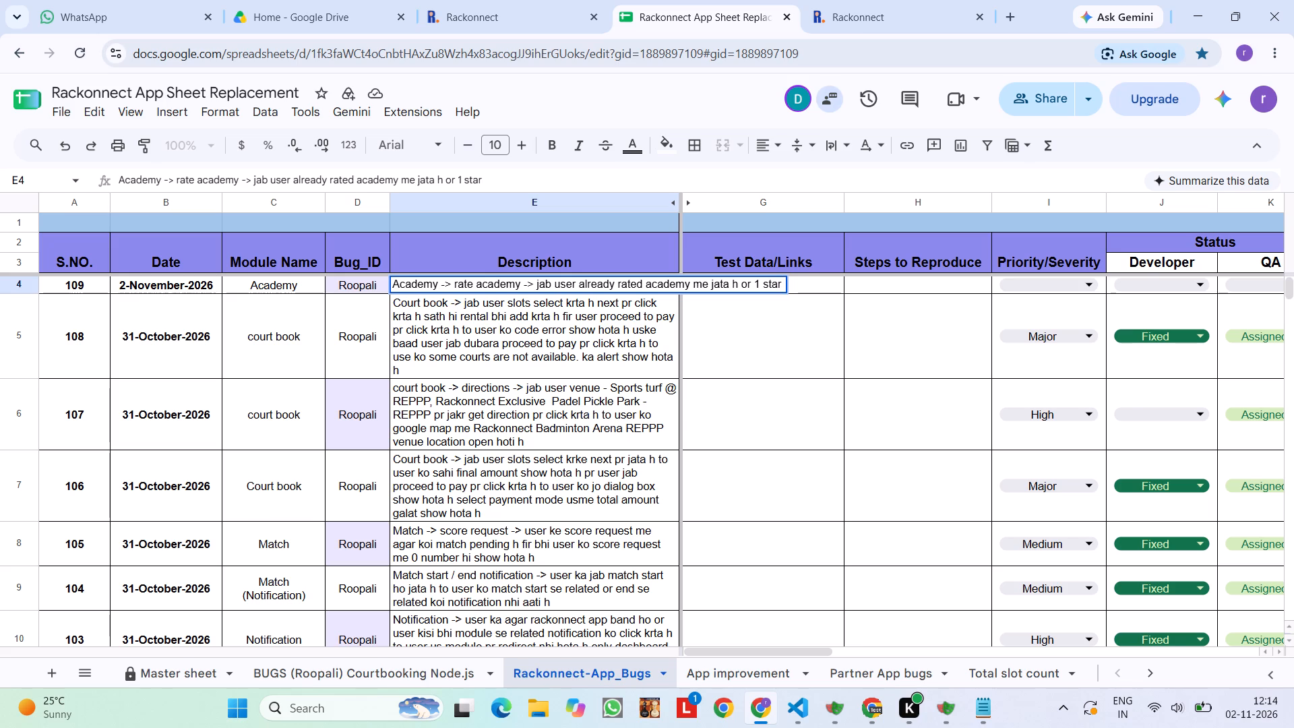
type("to do")
type("uble")
key("space")
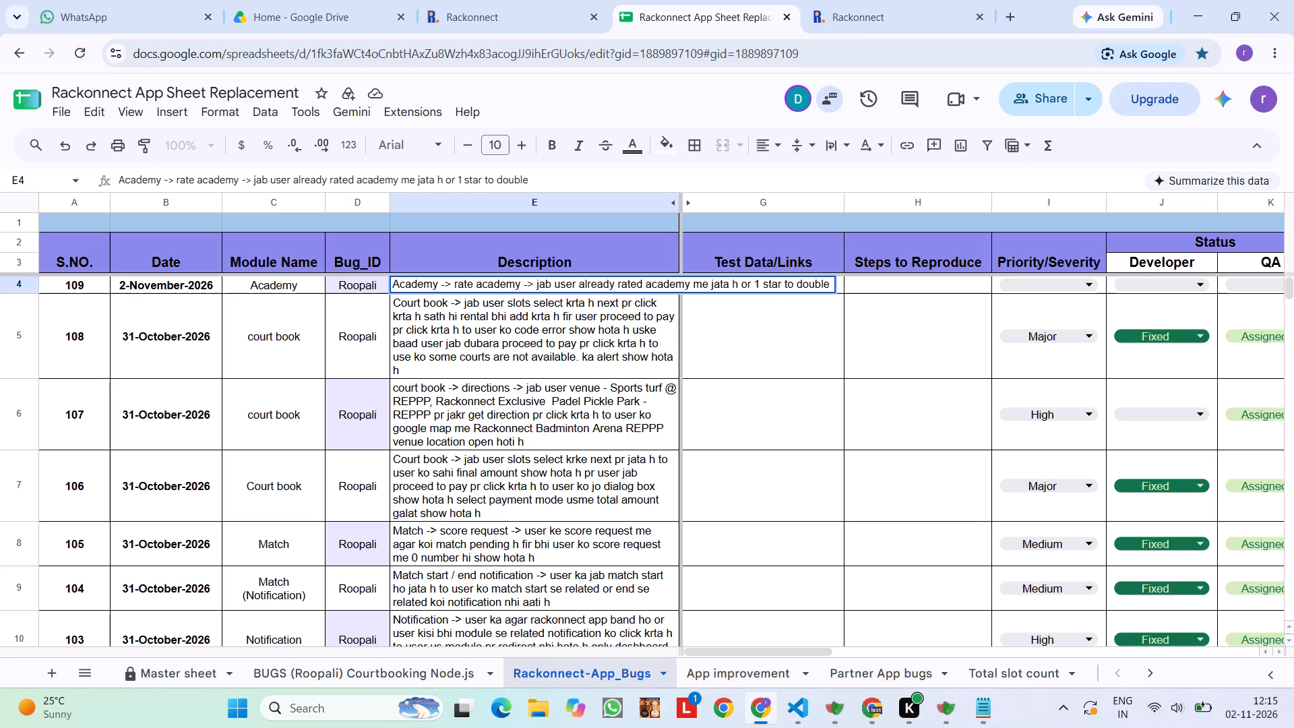
type("click krta h to us")
key("BackSpace")
key("BackSpace")
key("BackSpace")
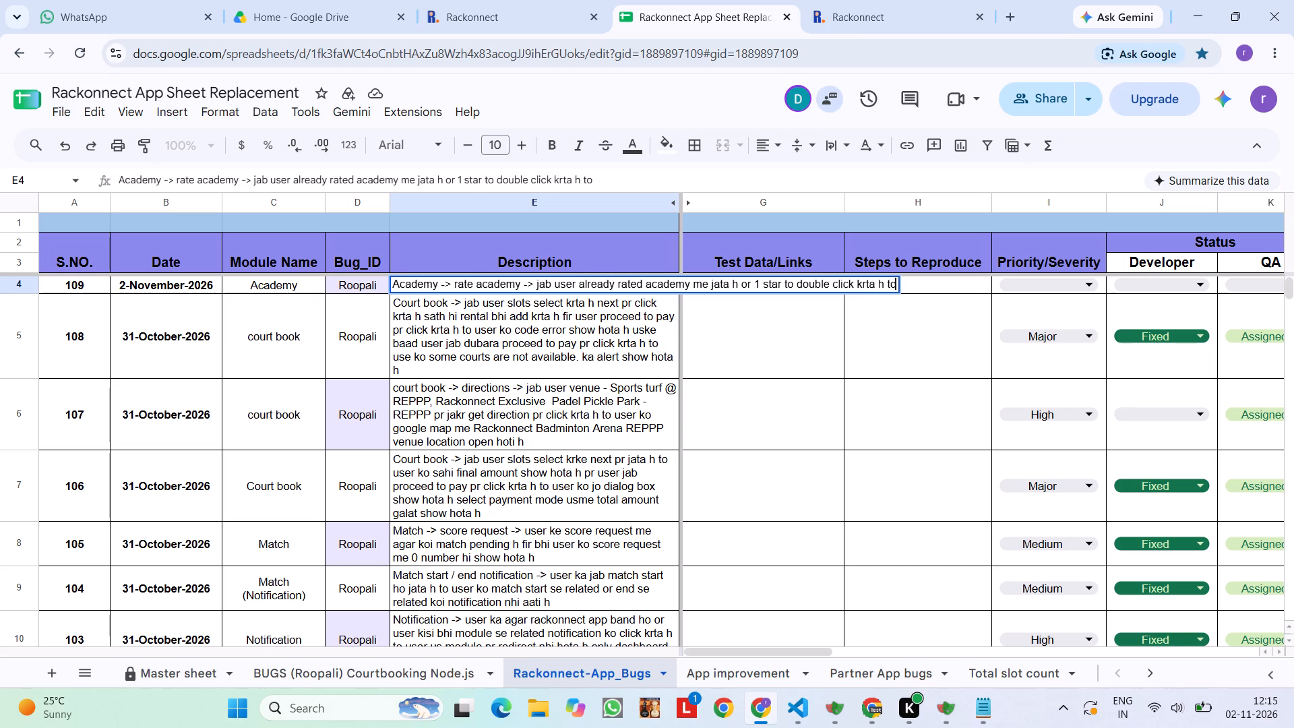
Extend bug 109's description with "user ki rating remove ho jati h user".
key("space")
type("user ki r")
type("at")
type("ing remove ho jati jhj")
key("space")
key("BackSpace")
key("BackSpace")
key("BackSpace")
key("BackSpace")
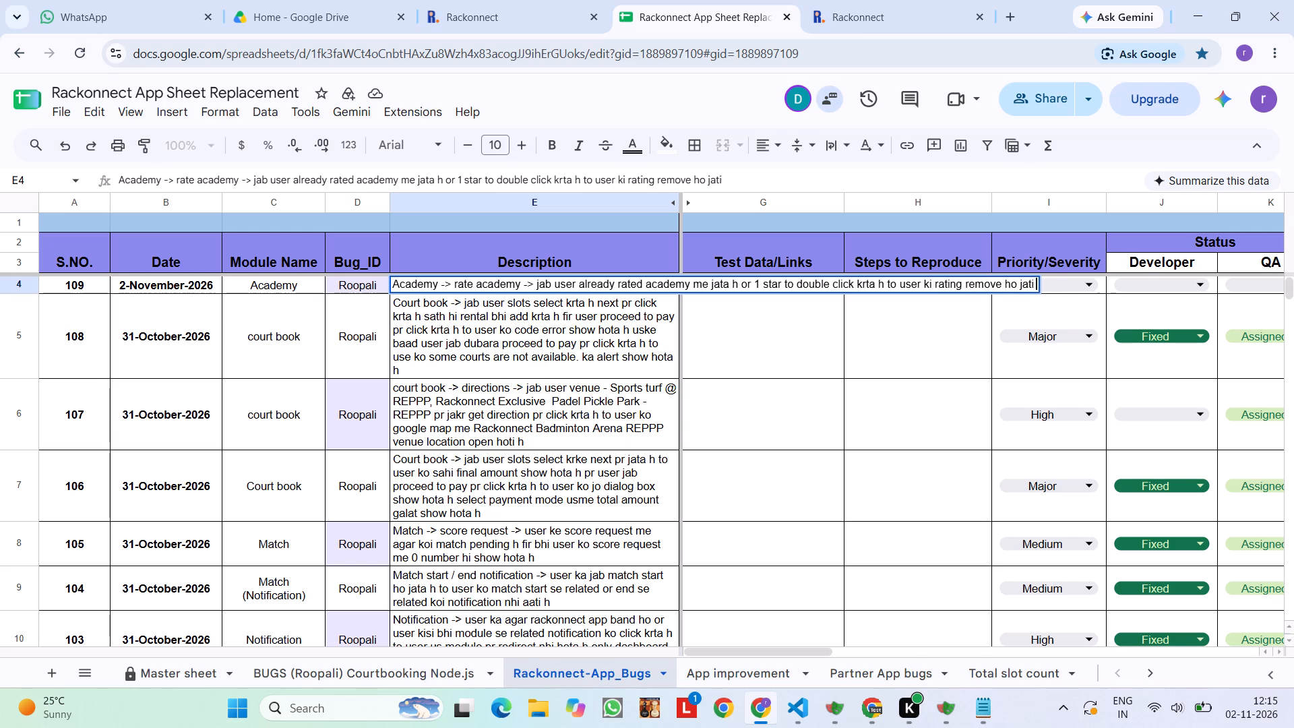
type("h user u")
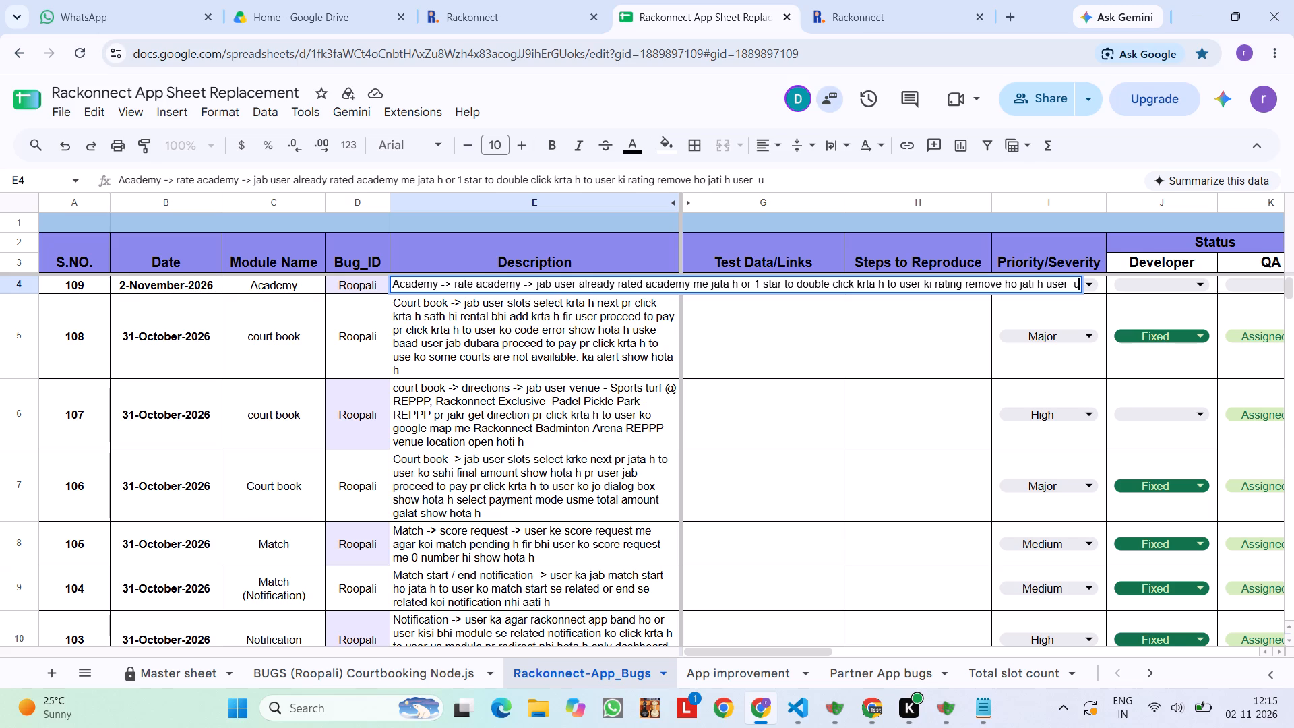
key("BackSpace")
key("BackSpace")
Finish bug 109's description with "ese hi krke apni rating remove kr sakta h".
type("ese hi krke apni rat")
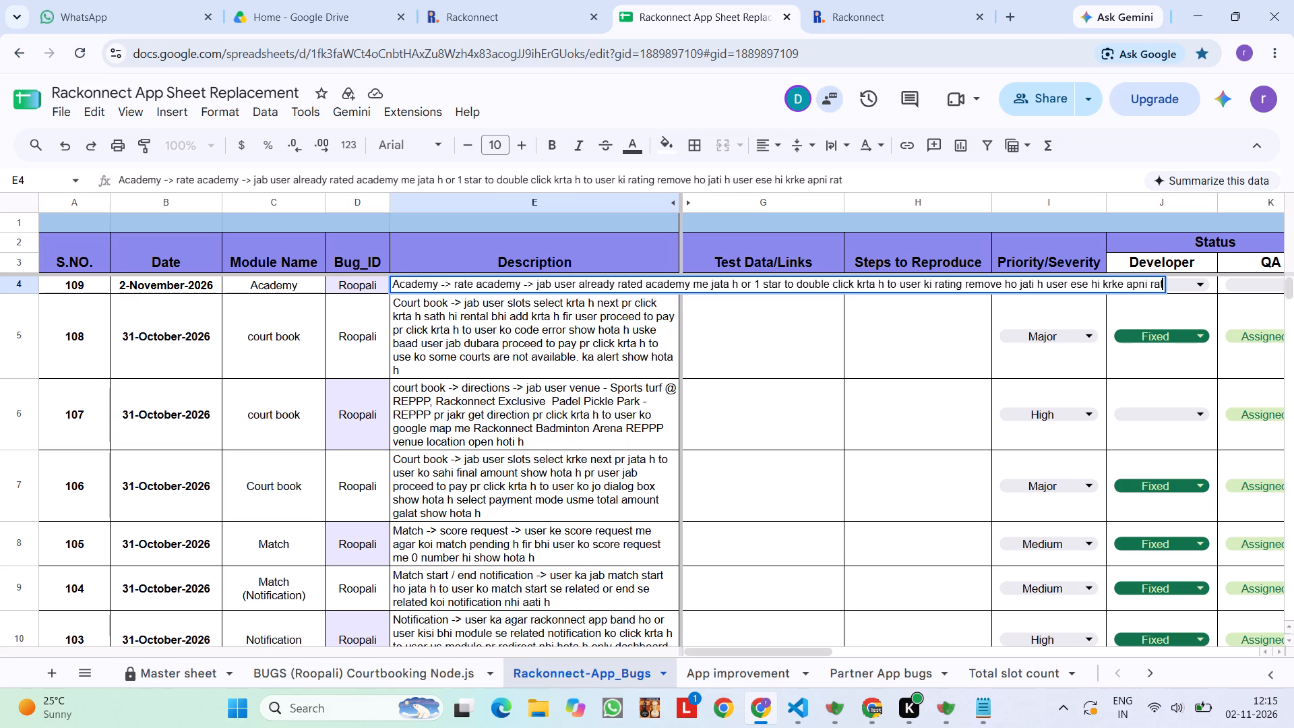
type("ig re")
key("BackSpace")
key("BackSpace")
key("BackSpace")
key("BackSpace")
type("ng remov")
key("space")
key("BackSpace")
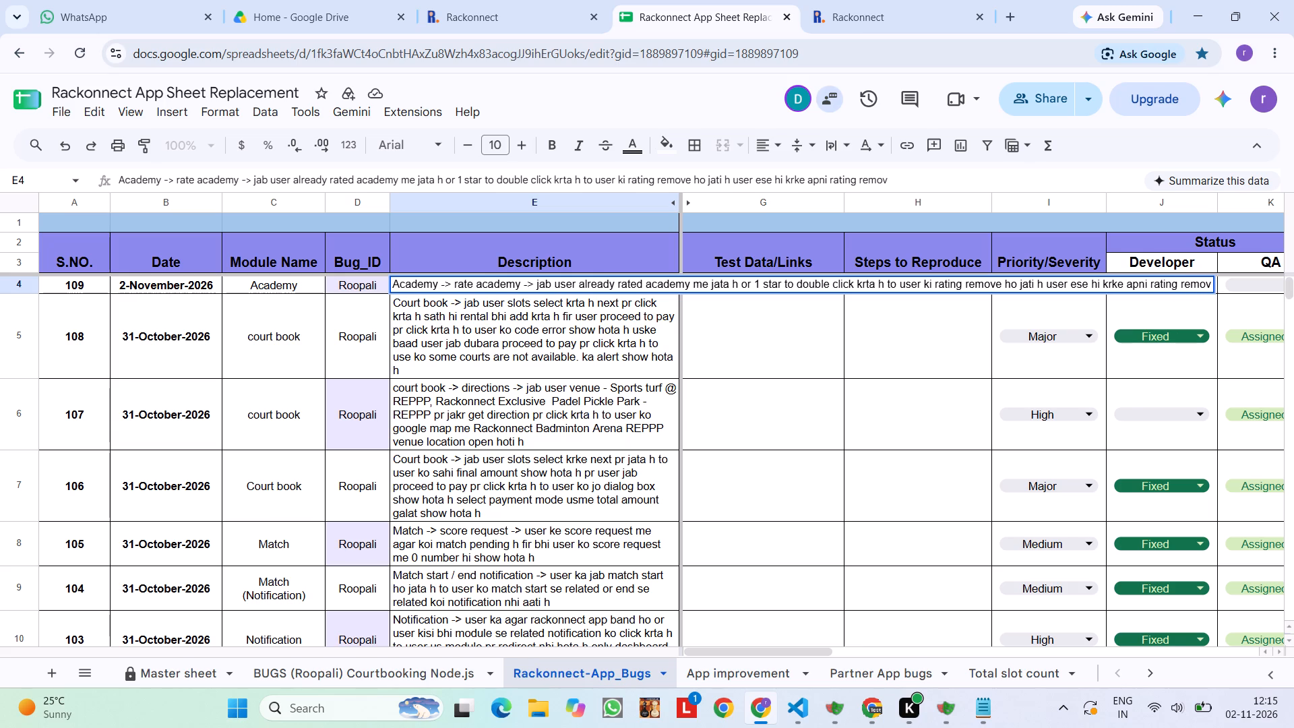
type("e kr sakta h")
key("space")
key("Return")
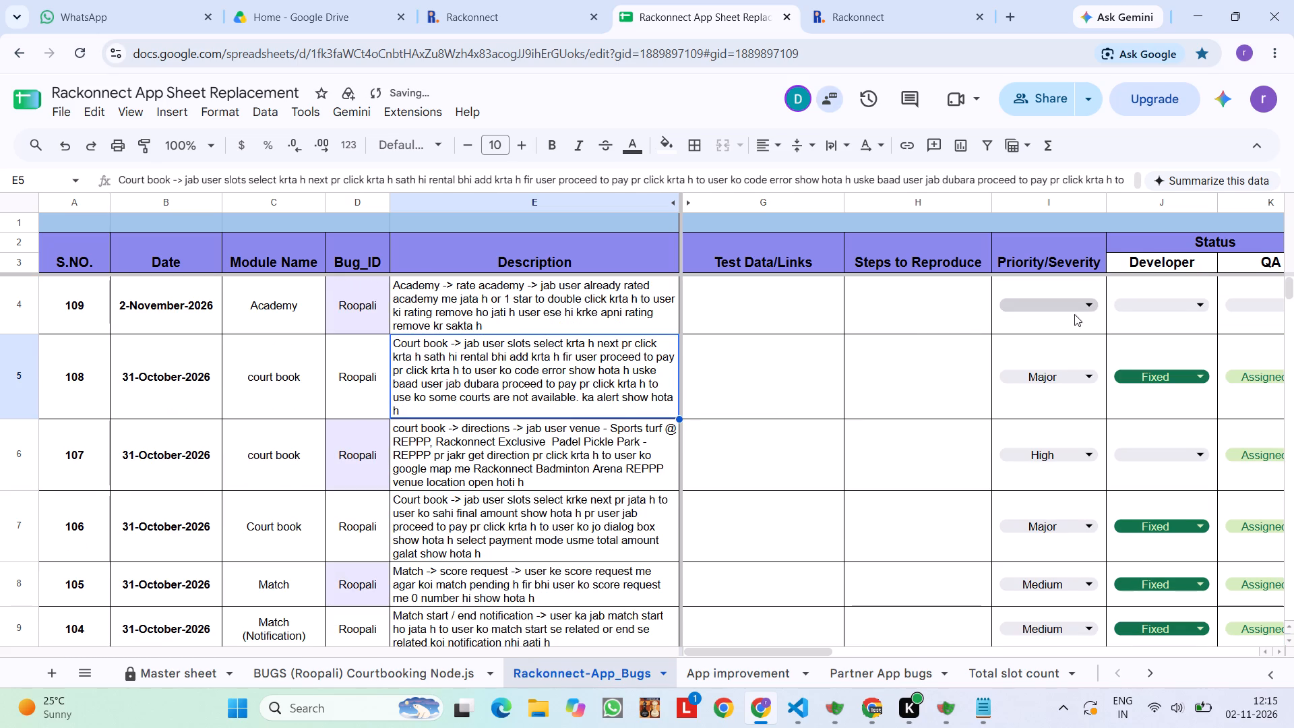
Set the priority/severity of bug 109 to High.
left_click(1047, 304)
left_click(1026, 384)
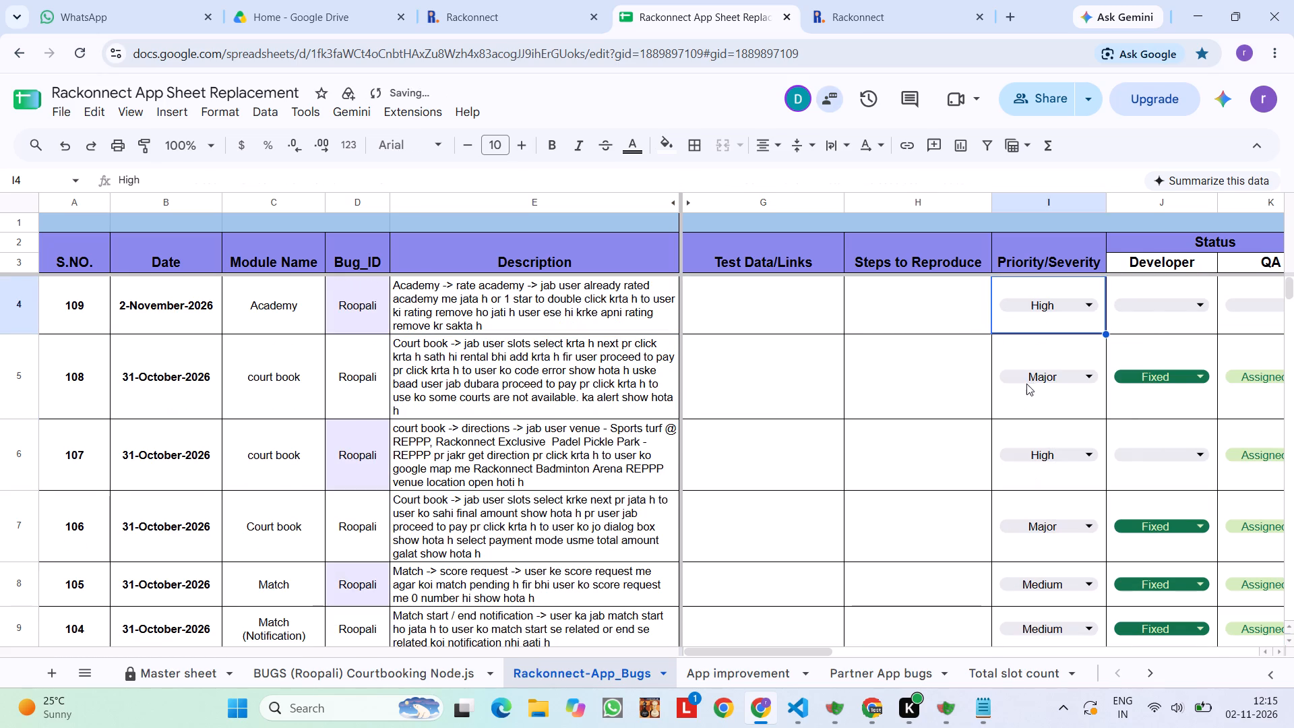
Set the QA status of bug 109 to Assigned.
left_click(1253, 313)
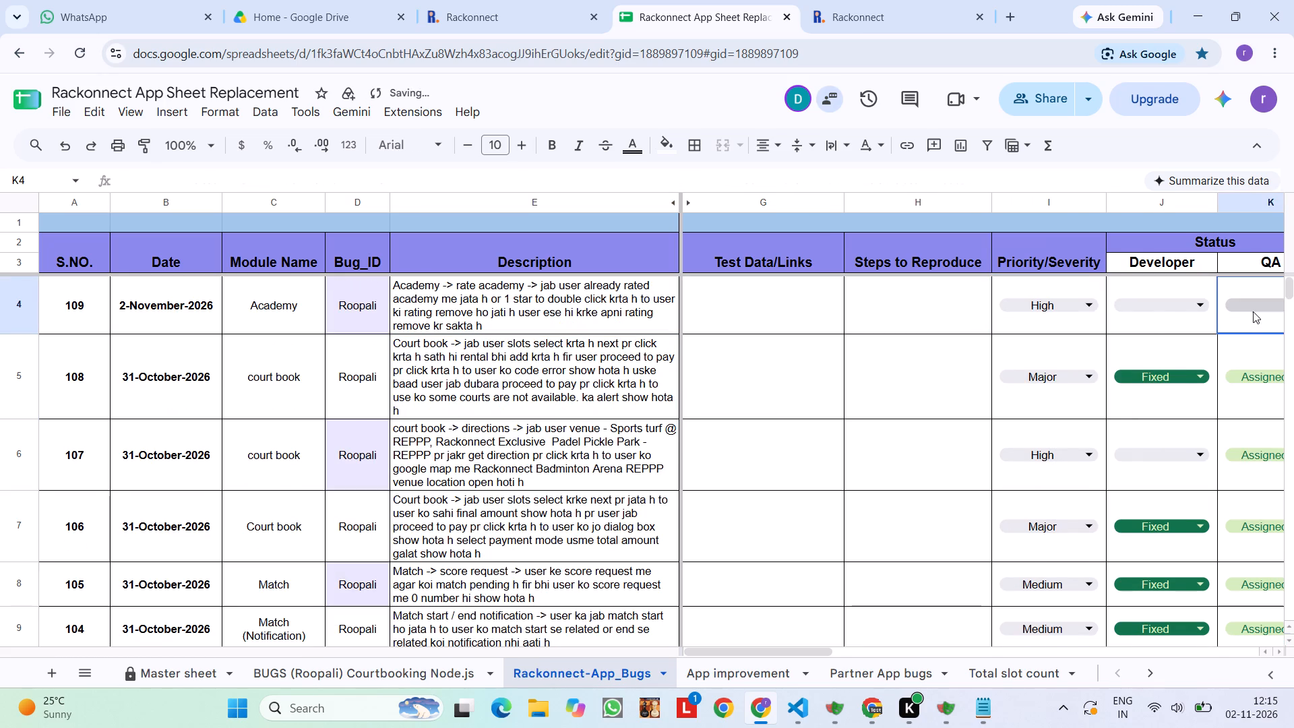
left_click(1253, 311)
left_click(1241, 380)
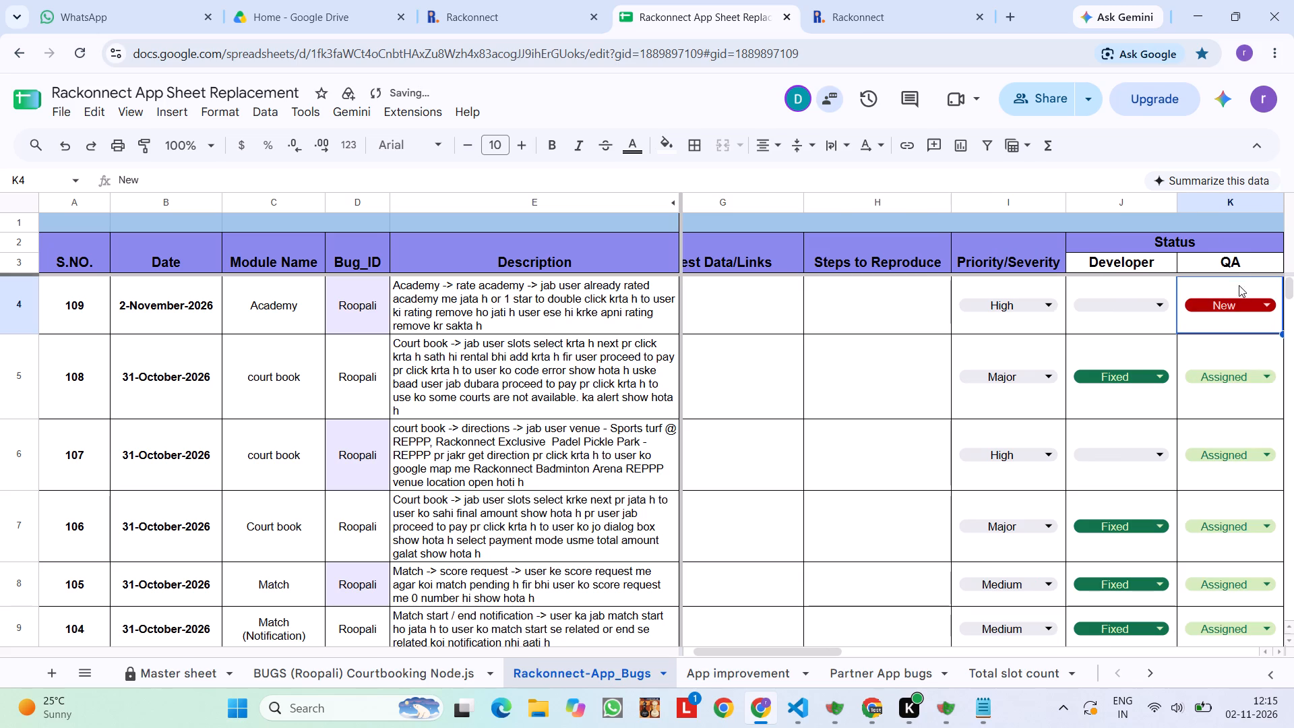
left_click(1229, 301)
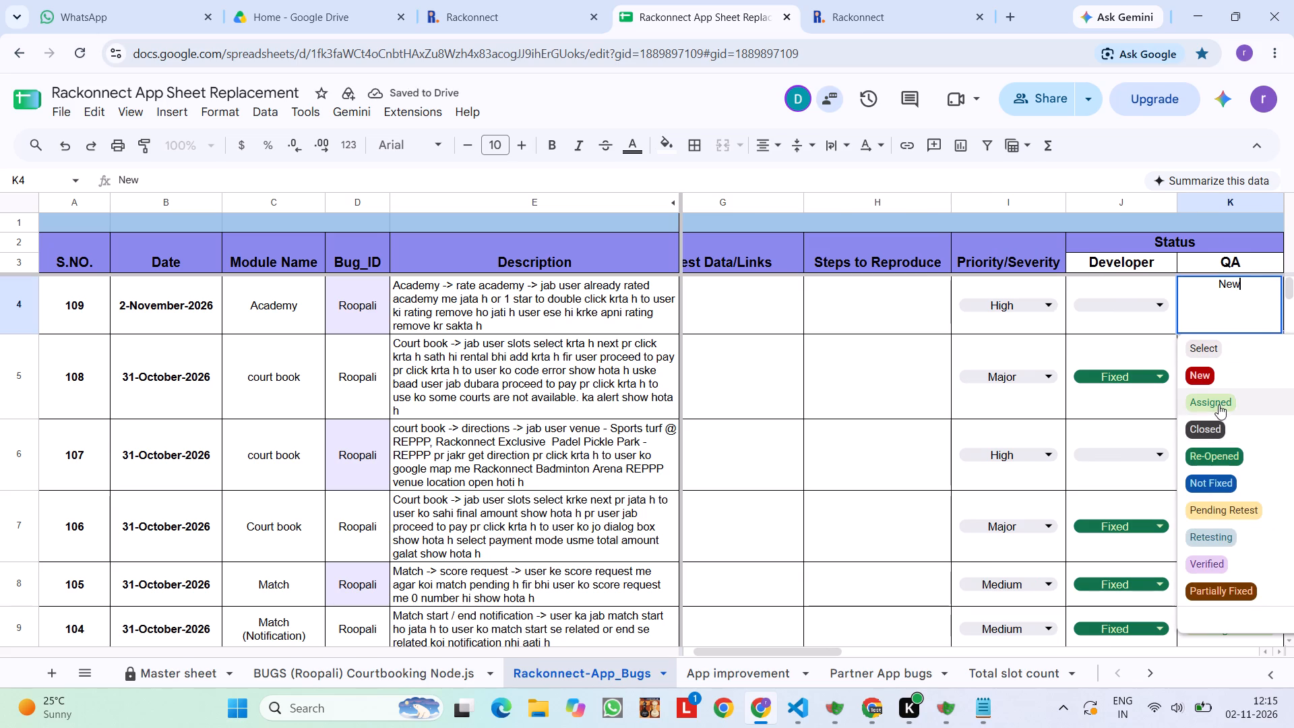
left_click(1219, 404)
Append "ye nhi hona chahiye" to the end of bug 109's description.
double_click(658, 297)
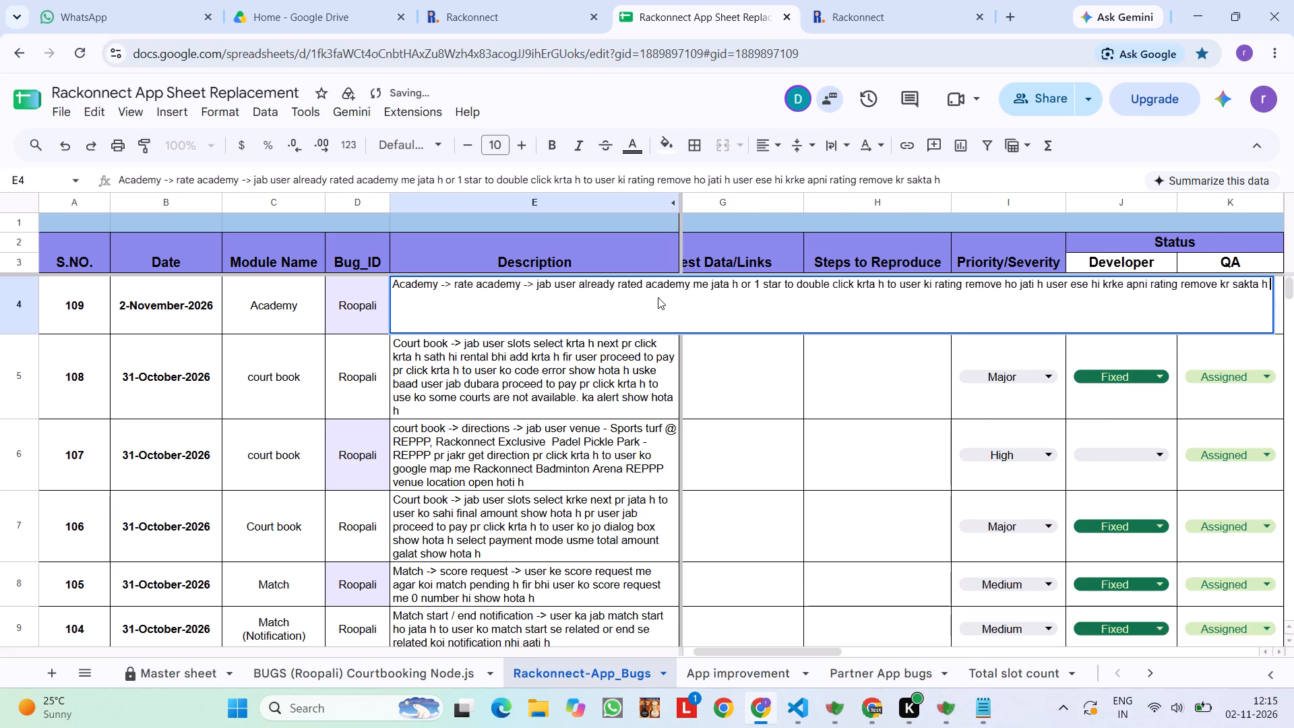
type("ye nhi hona chahiye")
key("space")
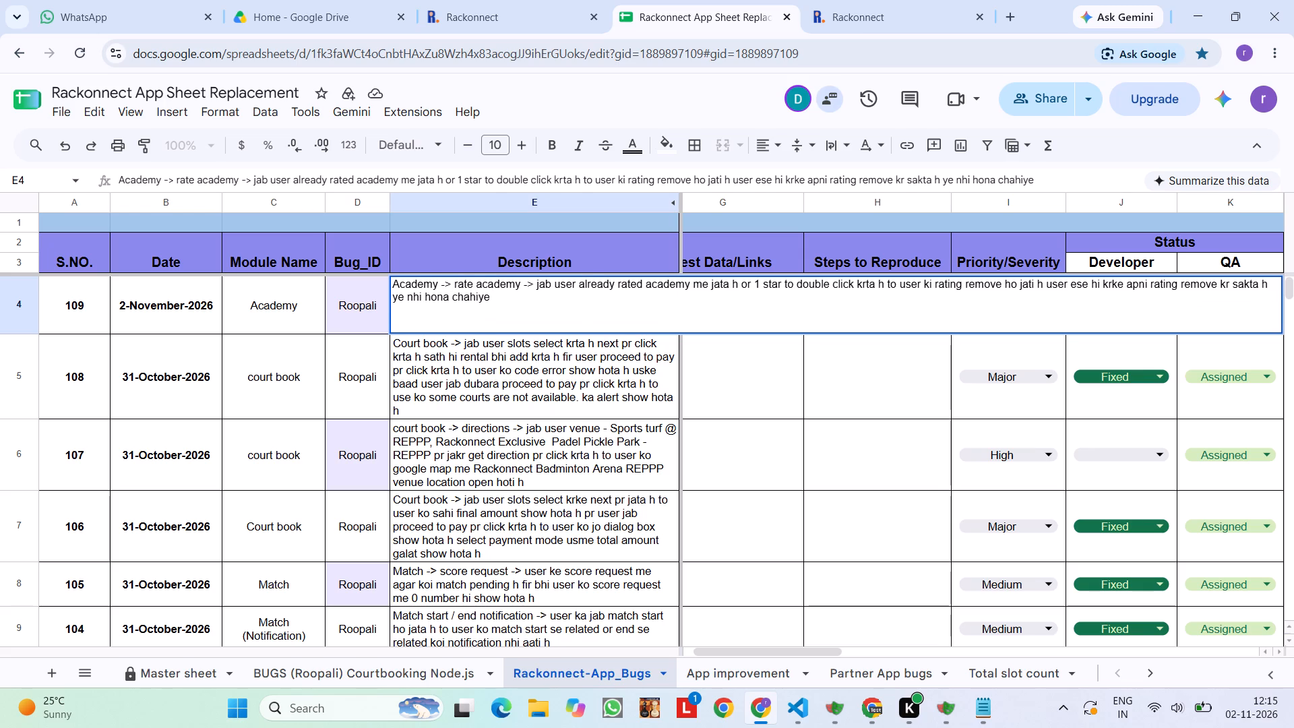
key("Return")
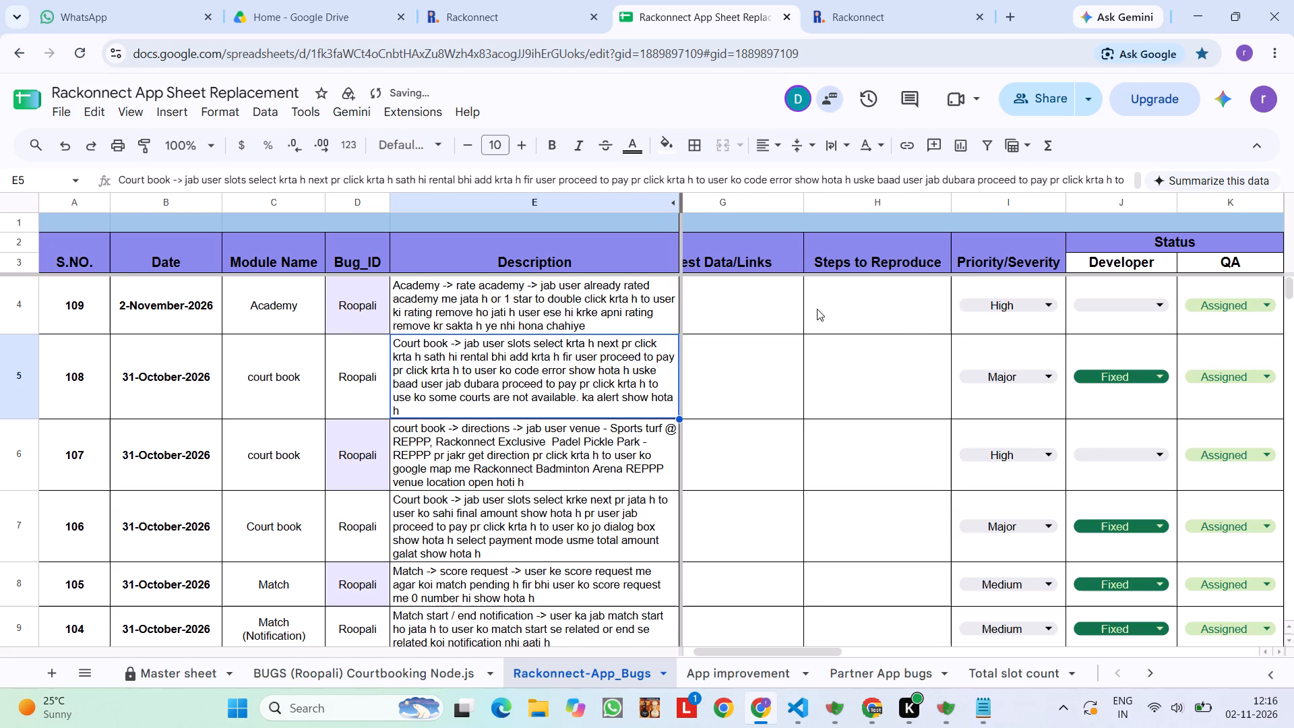
Set the Dev/Live value of bug 109 to Dev.
scroll(874, 463, "up", 5)
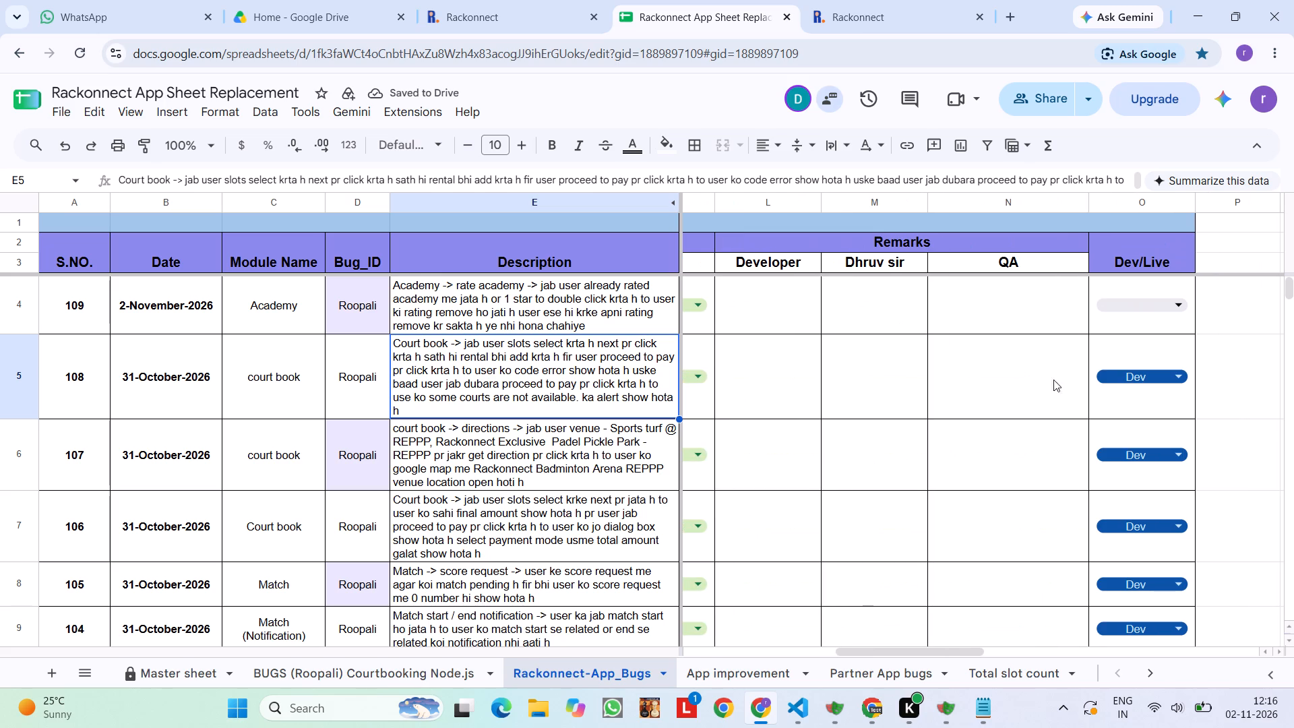
left_click(1167, 308)
left_click(1154, 343)
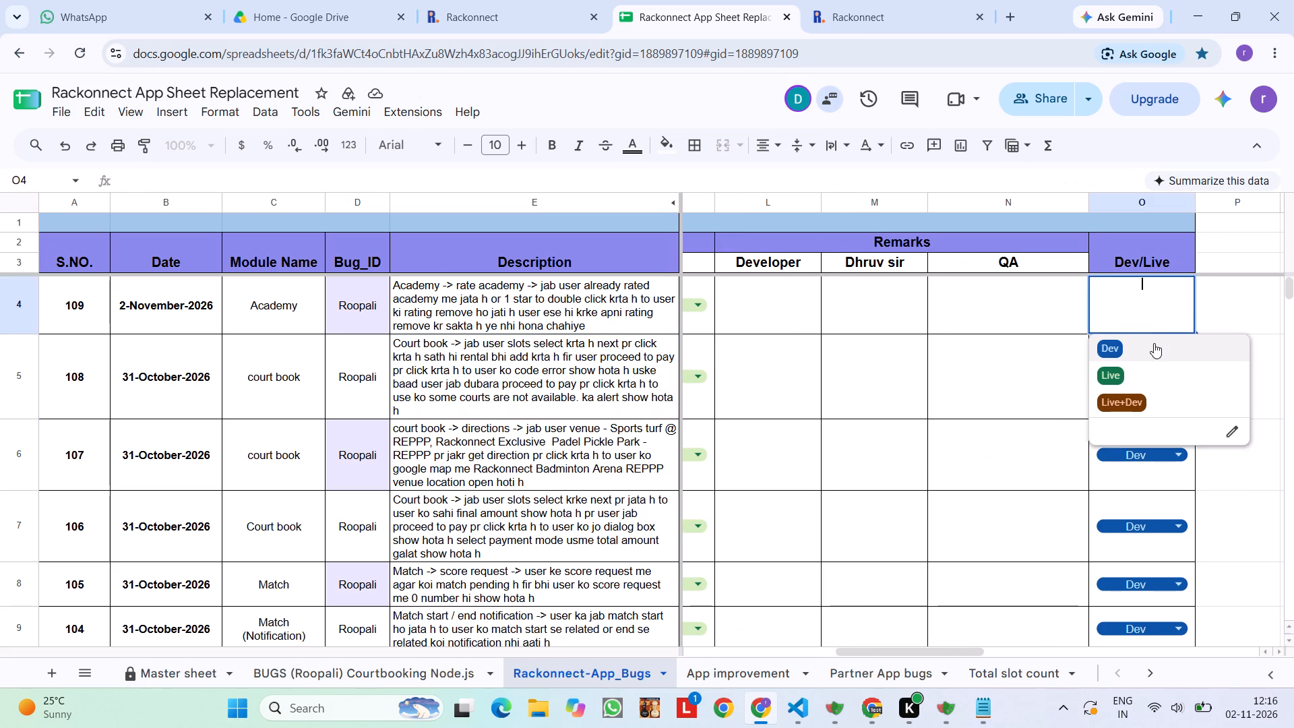
Insert two empty rows above bug 109.
scroll(1154, 343, "right", 8)
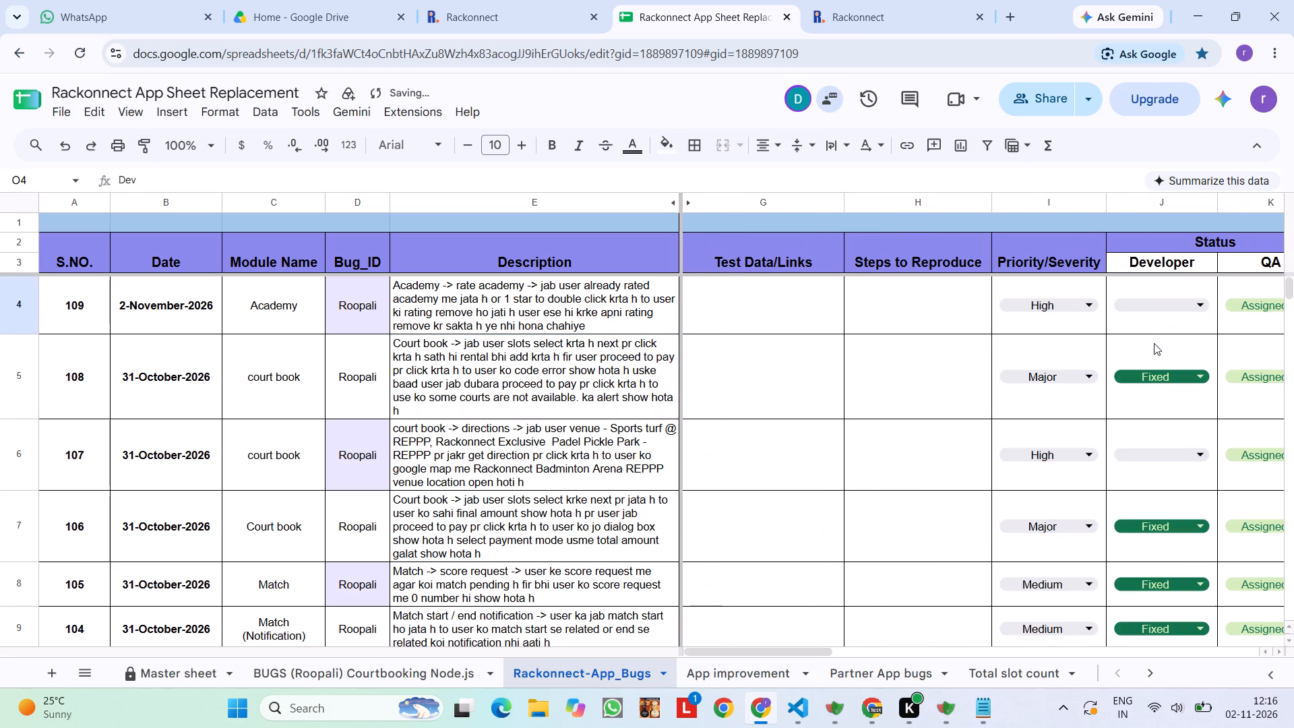
scroll(1154, 343, "right", 3)
left_click_drag(18, 300, 18, 316)
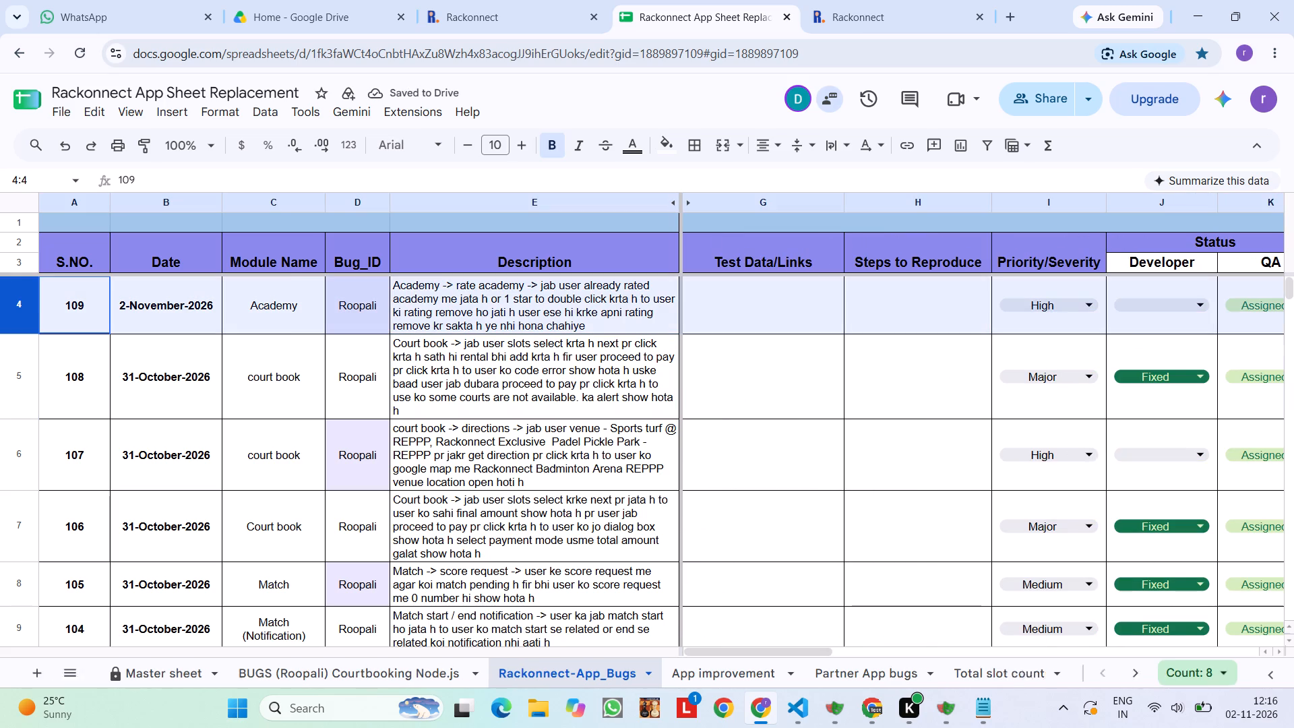
left_click_drag(18, 316, 22, 383)
right_click(22, 383)
left_click(93, 384)
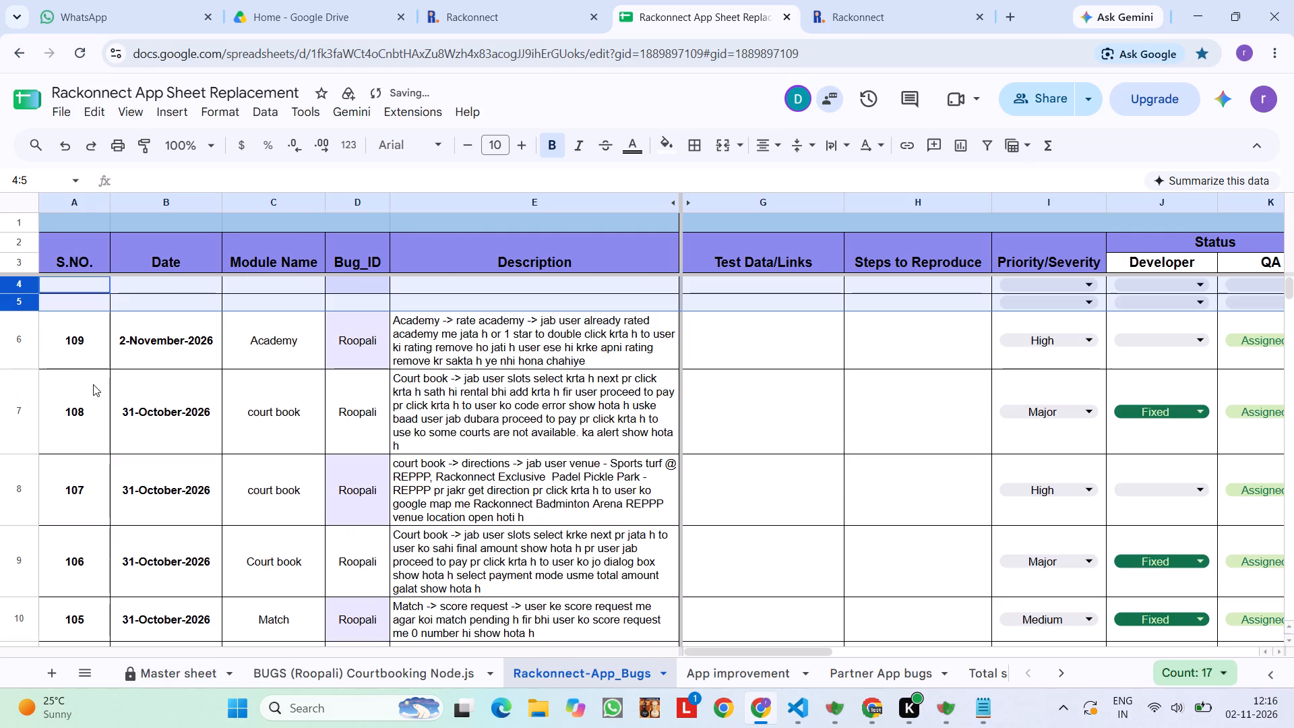
Number the two new rows above bug 109 as 110 and 111, with 111 on top.
left_click(88, 308)
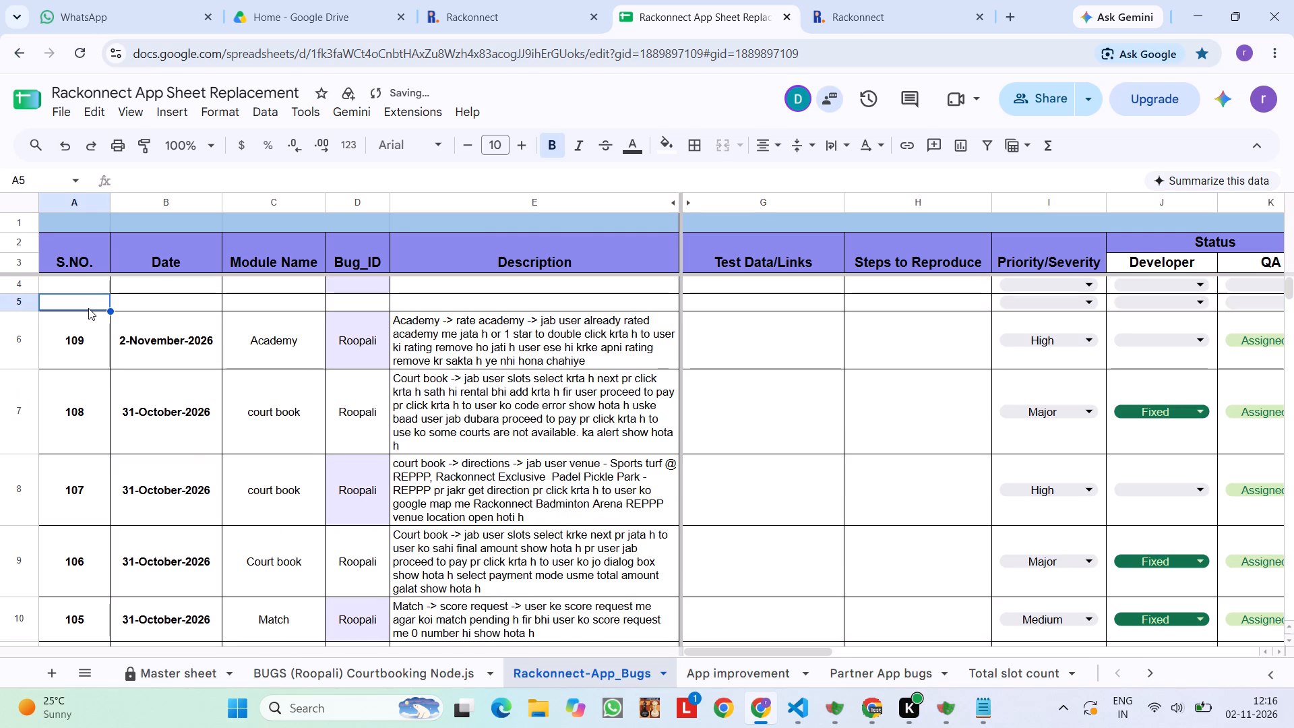
type("110")
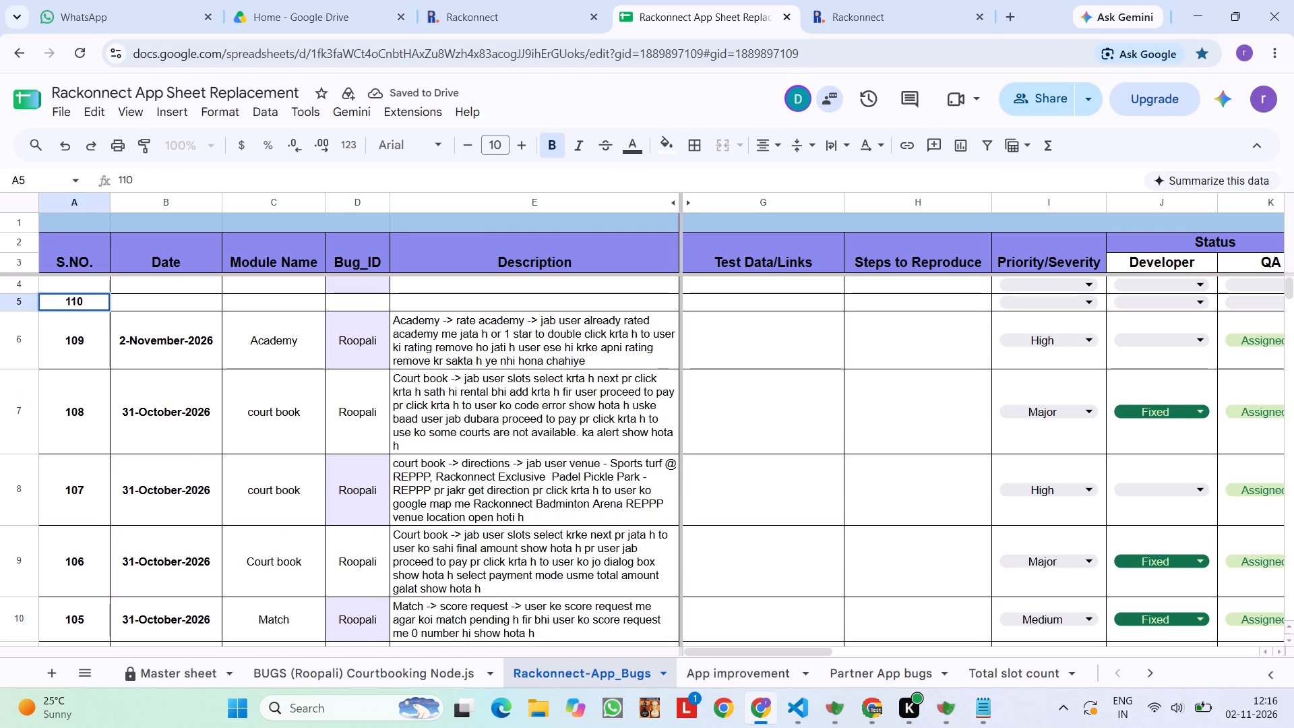
key("Up")
type("111")
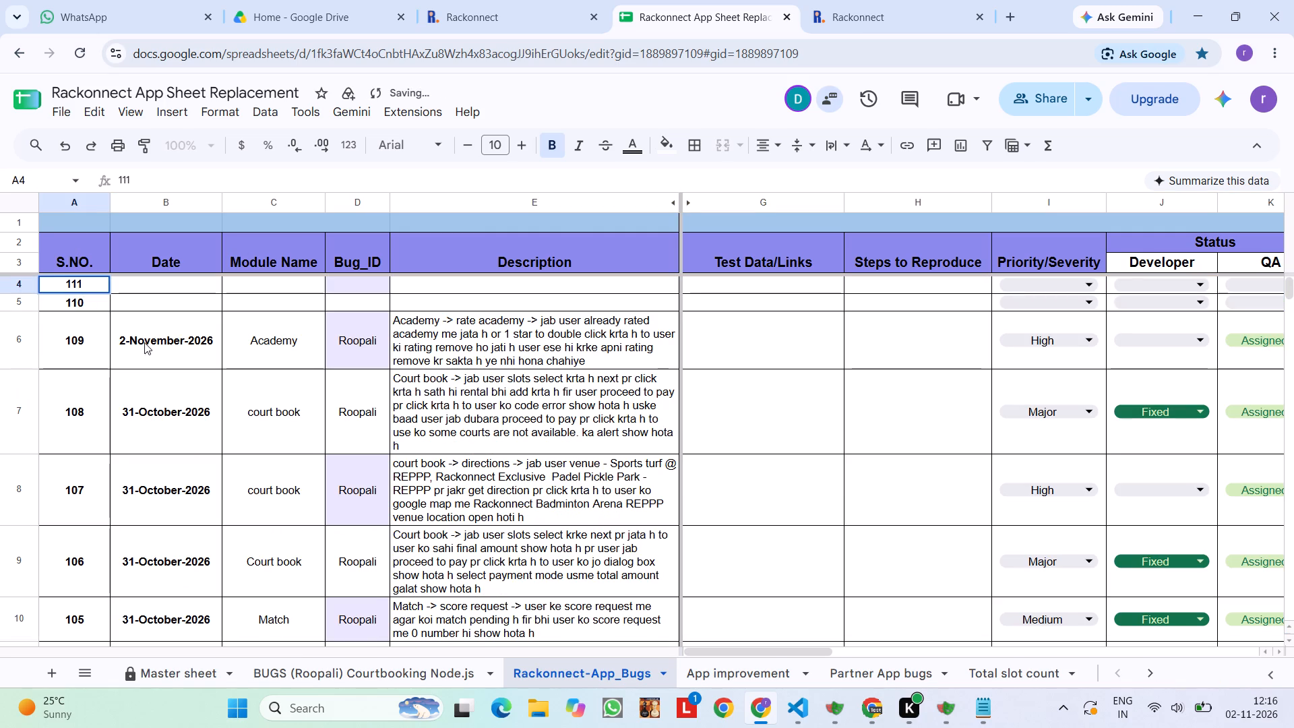
Copy bug 109's date, 2-November-2026, into the rows of bugs 110 and 111.
left_click(144, 342)
key("ctrl+c")
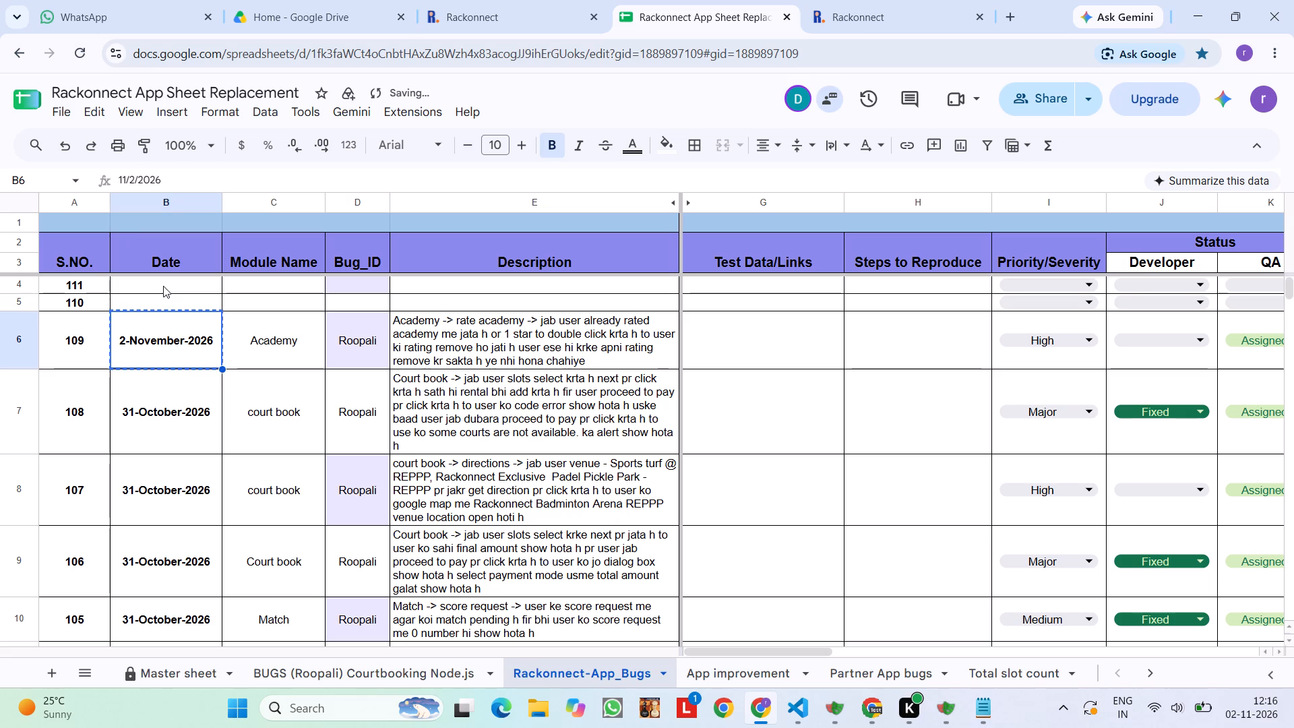
left_click_drag(163, 286, 167, 301)
key("ctrl+v")
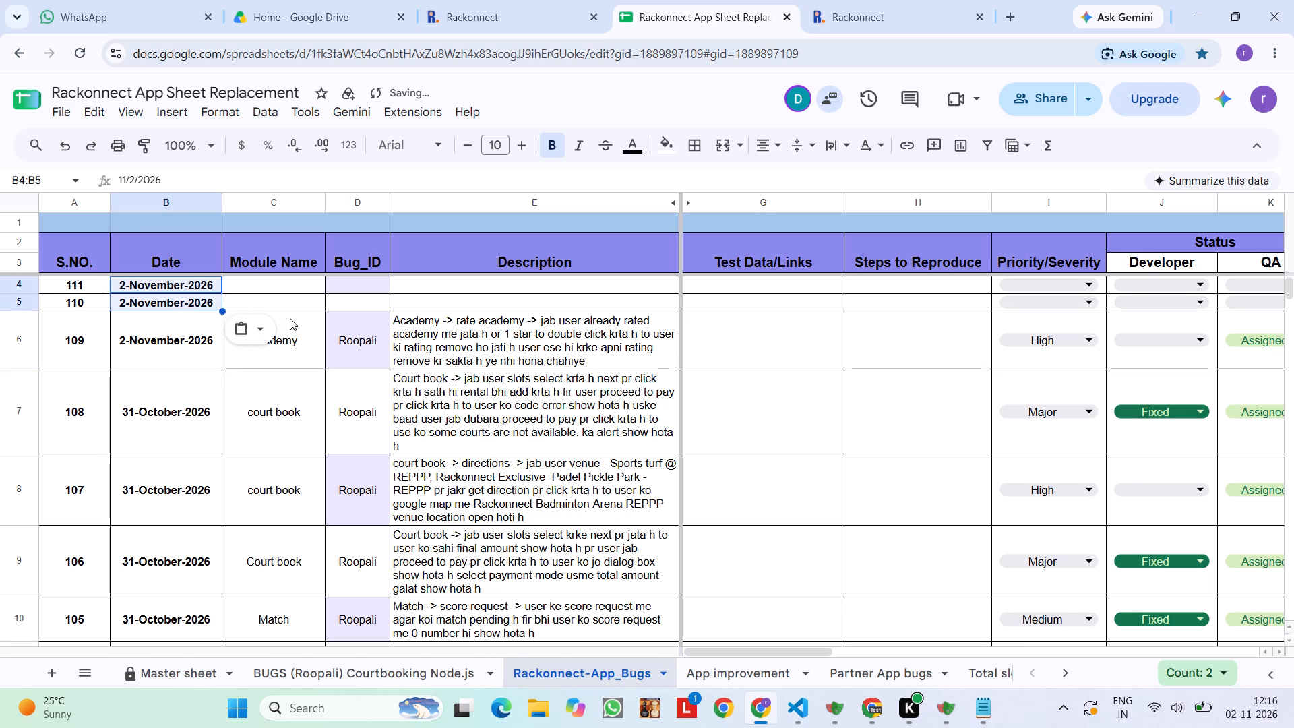
Copy bug 109's Bug_ID entry into the rows of bugs 110 and 111.
left_click(361, 333)
key("ctrl+c")
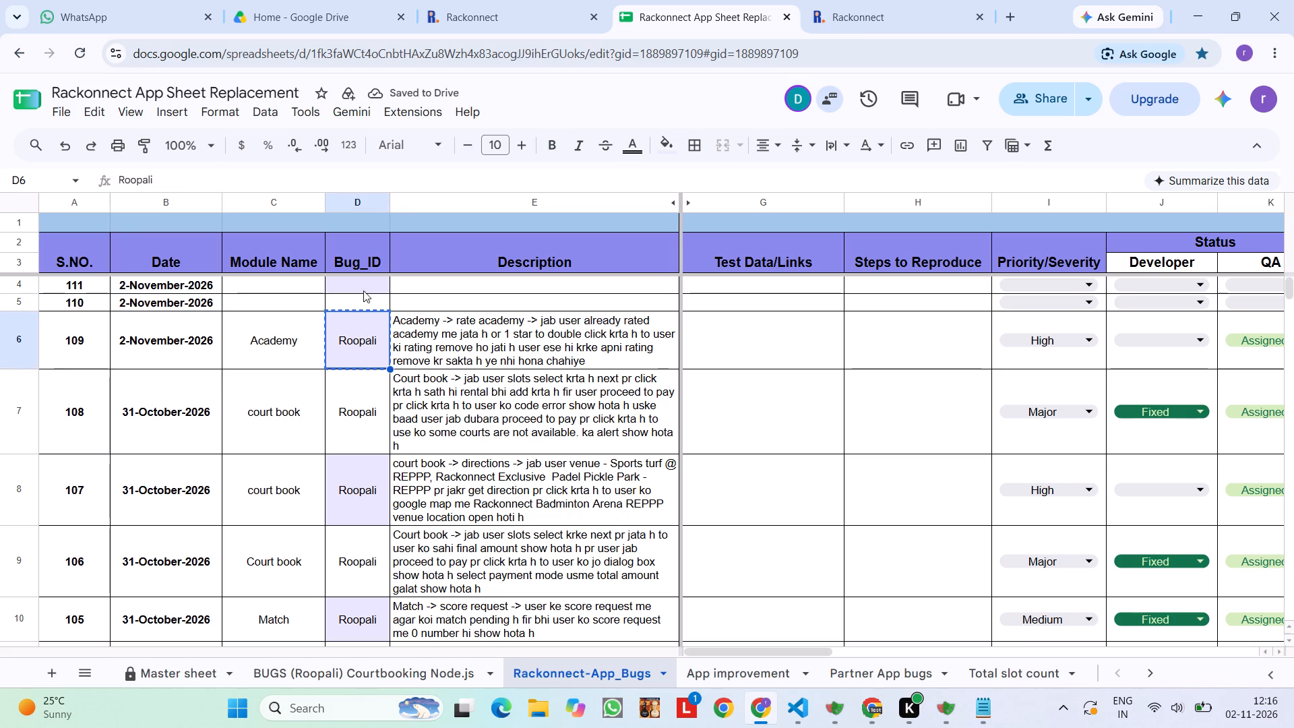
left_click_drag(363, 285, 366, 306)
key("ctrl+v")
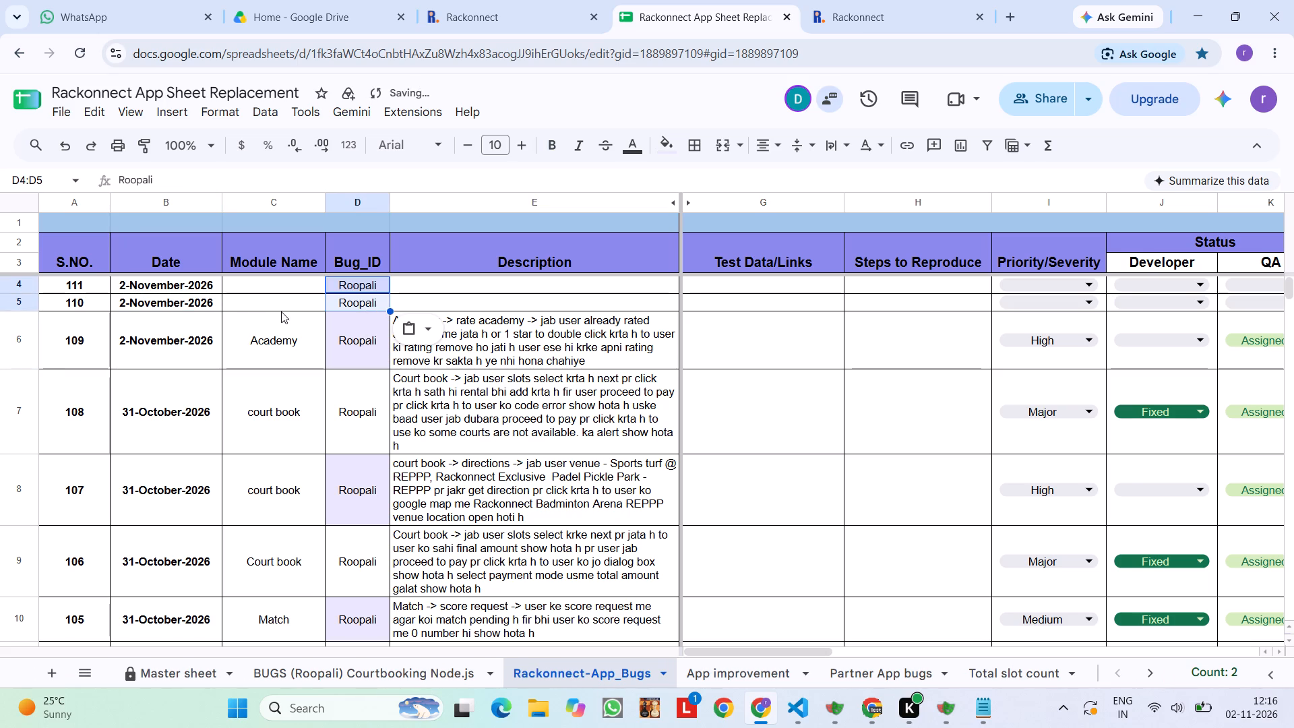
Select the empty module name cell of bug 110.
left_click(283, 303)
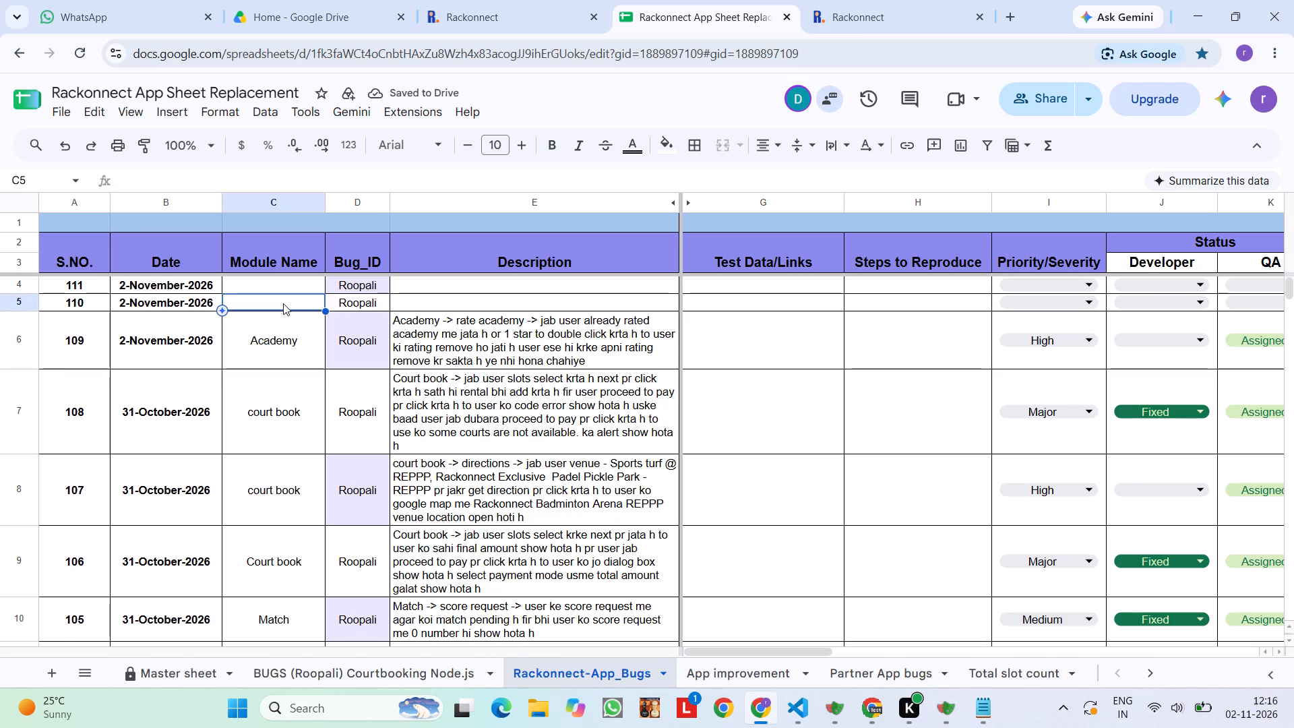
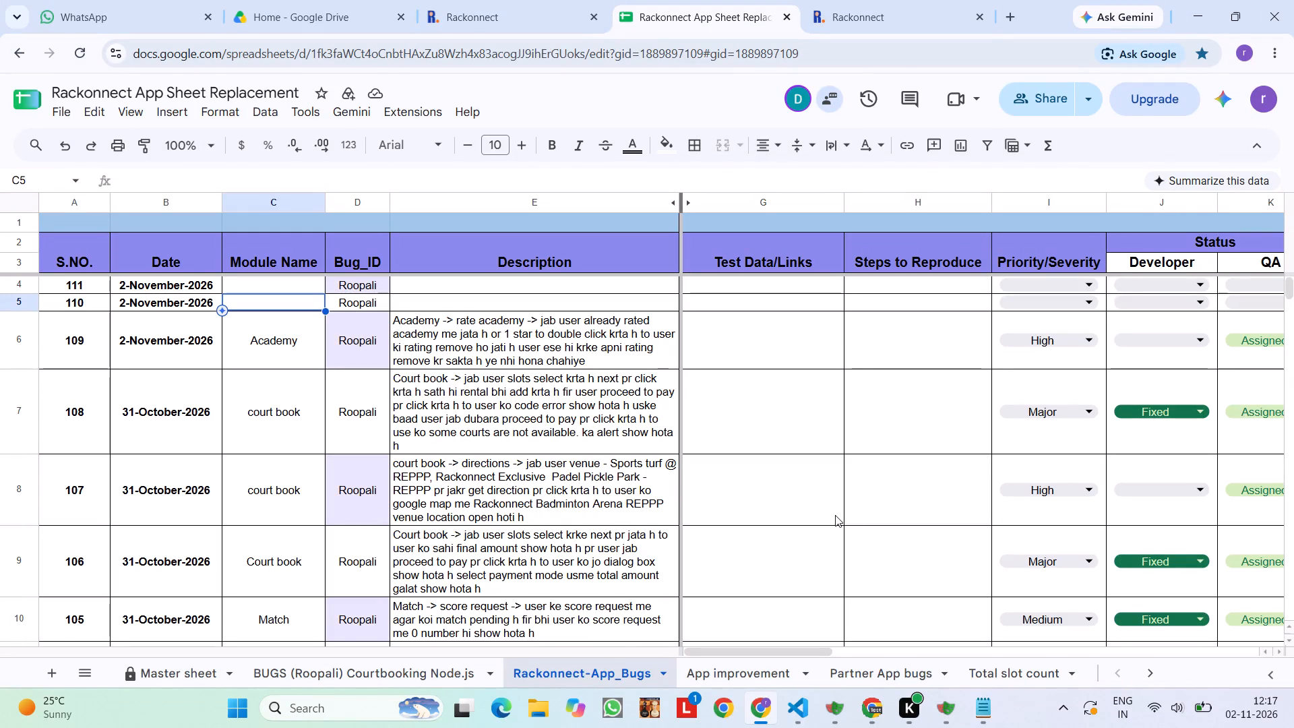
Review the earlier bug entries in the Rackonnect-App_Bugs sheet, reading descriptions, priorities and developer status down to the 19-October-2026 bugs.
scroll(888, 540, "down", 6)
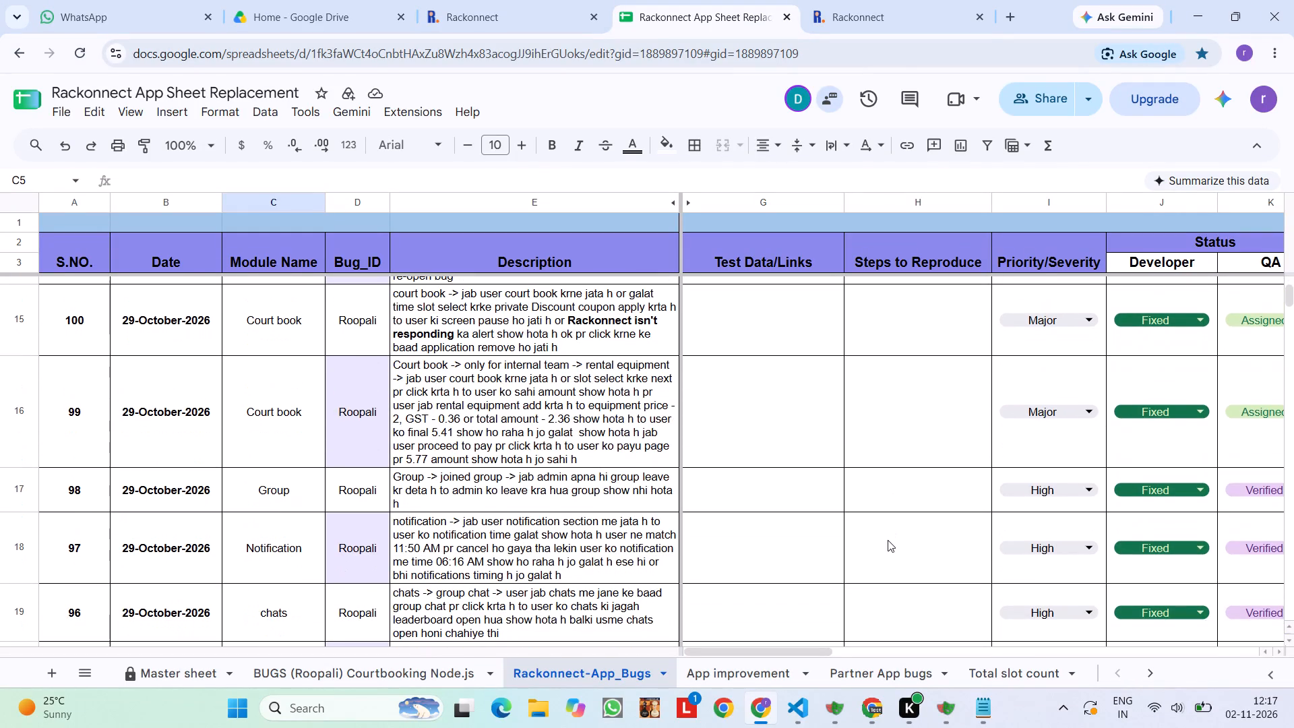
scroll(921, 473, "up", 1)
left_click(921, 473)
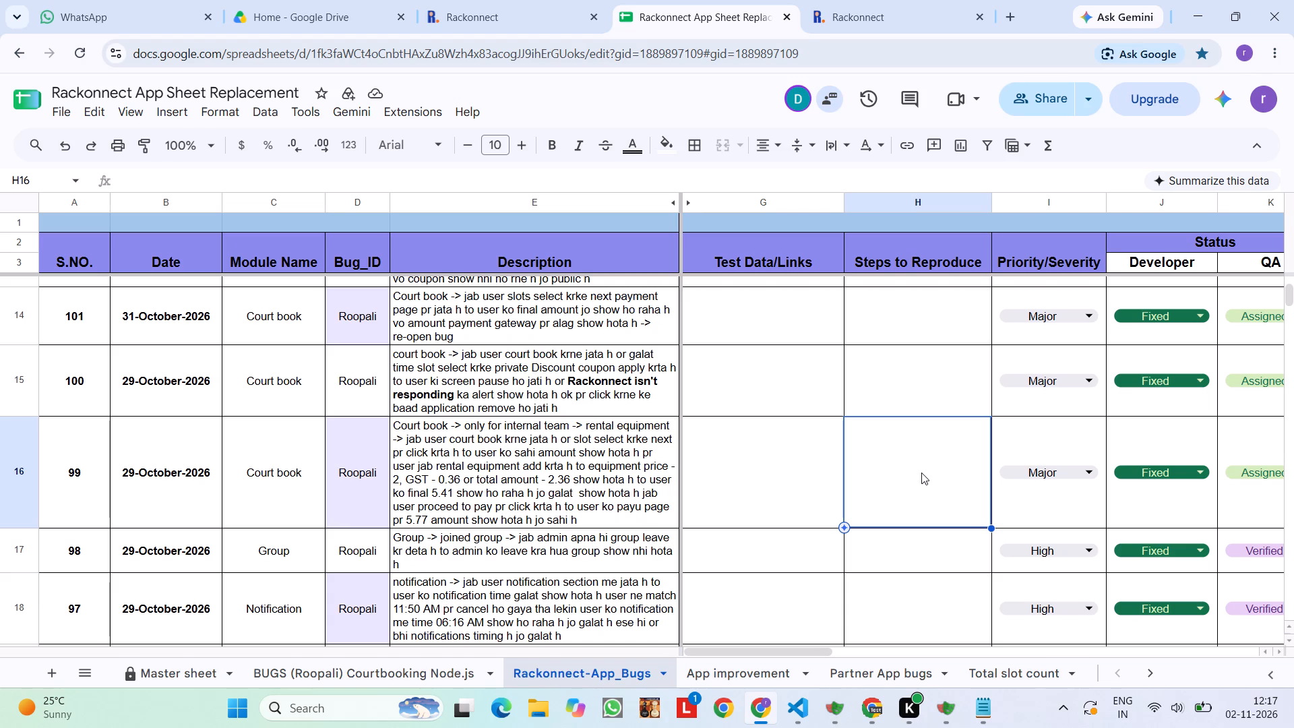
scroll(921, 473, "down", 5)
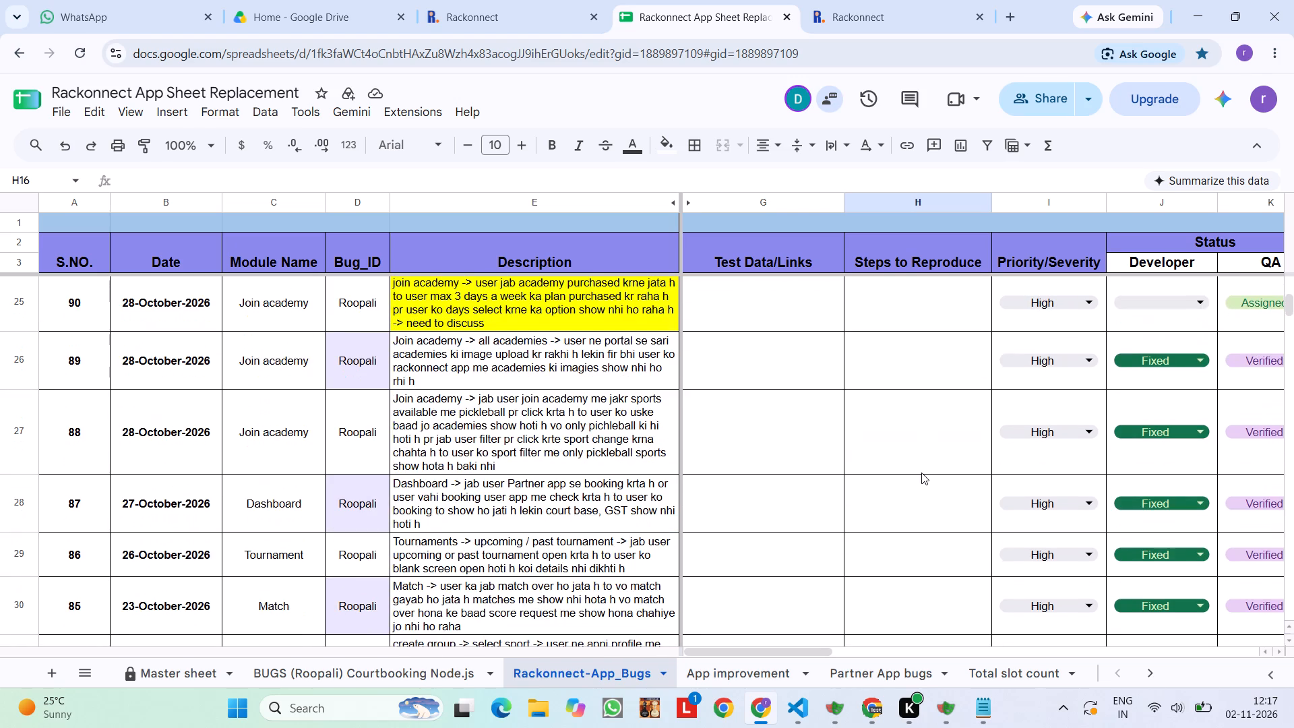
scroll(921, 473, "down", 1)
scroll(921, 473, "up", 1)
scroll(921, 473, "down", 8)
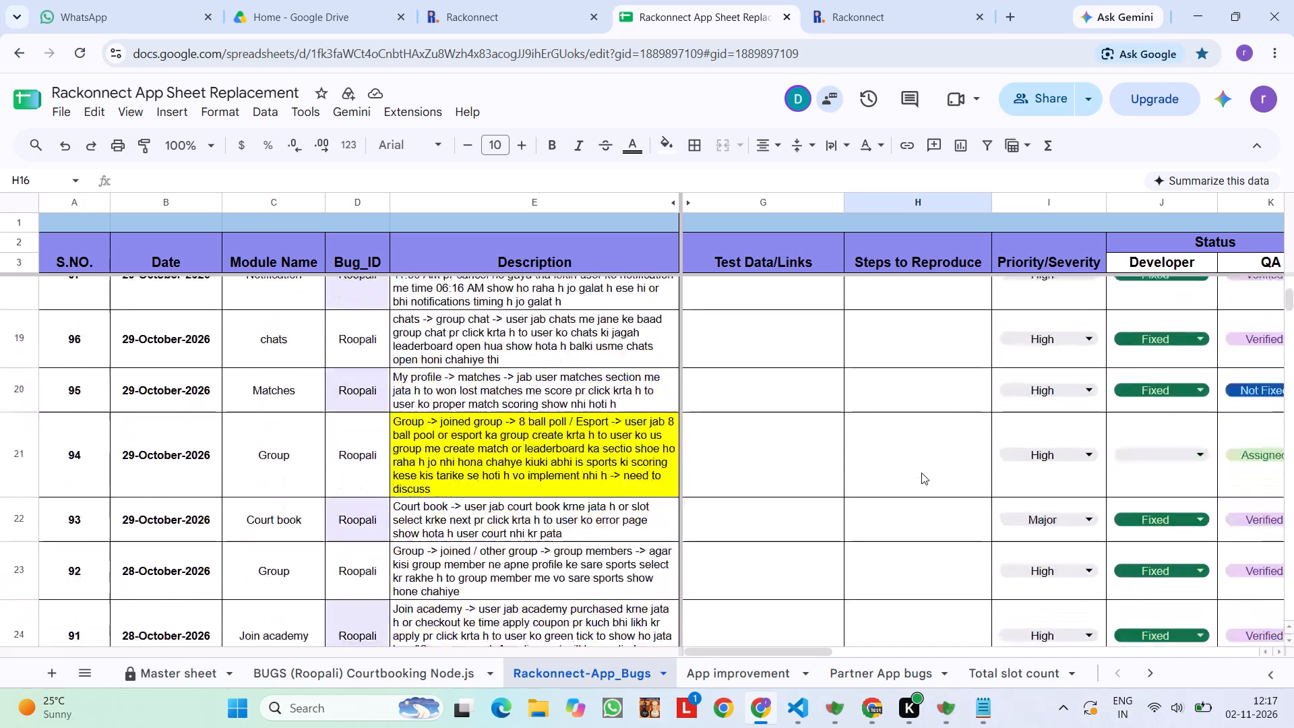
scroll(921, 473, "up", 1)
scroll(921, 473, "down", 2)
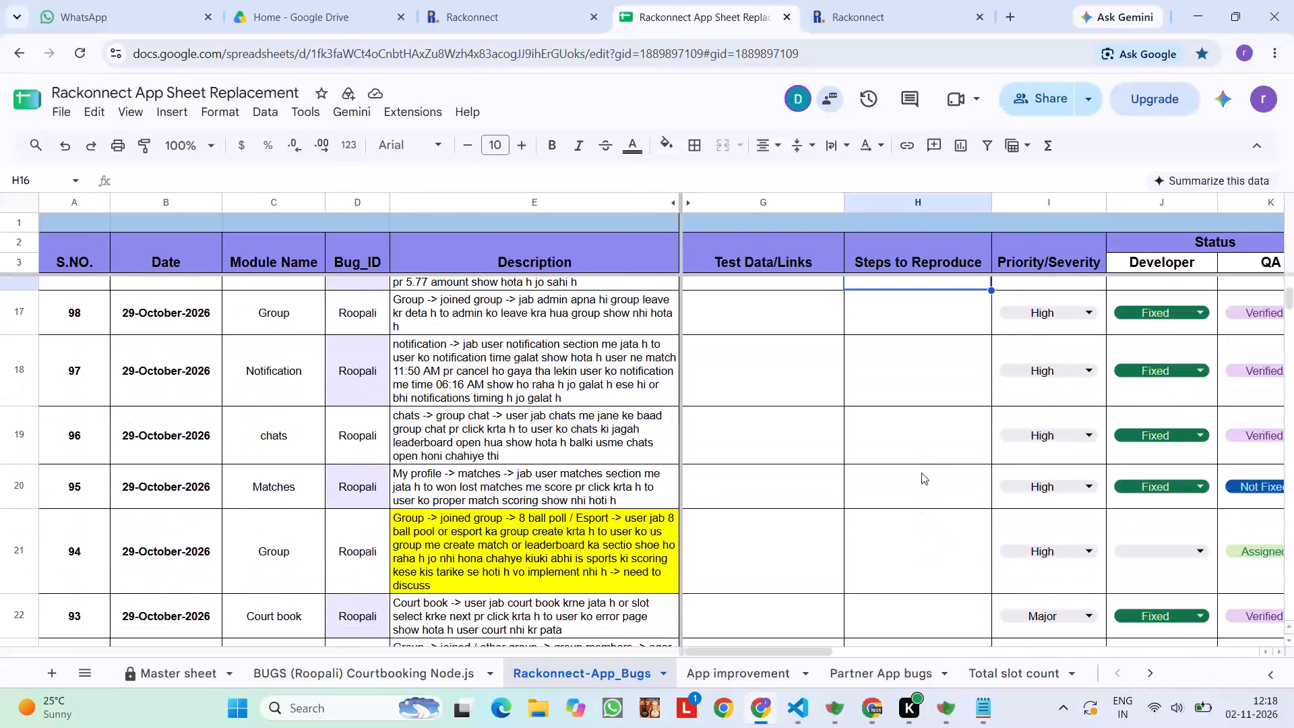
scroll(921, 473, "down", 6)
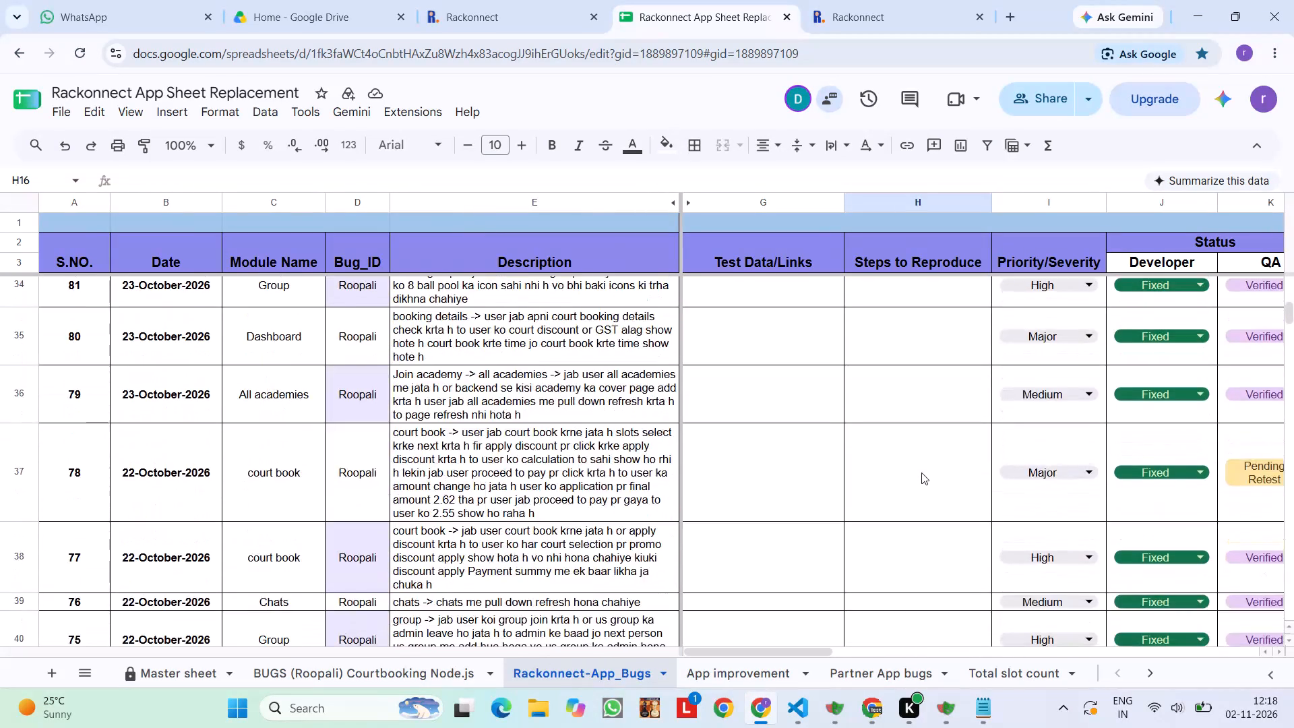
scroll(921, 473, "down", 2)
scroll(921, 473, "up", 1)
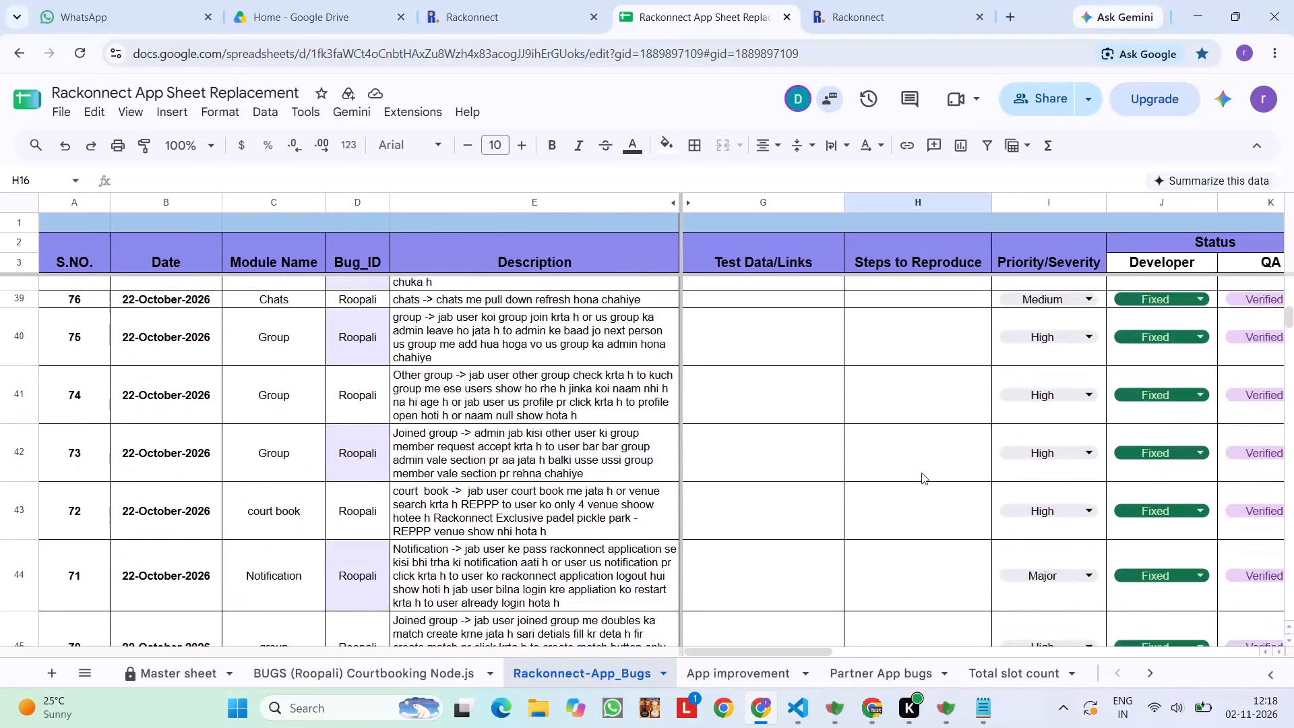
scroll(921, 473, "up", 2)
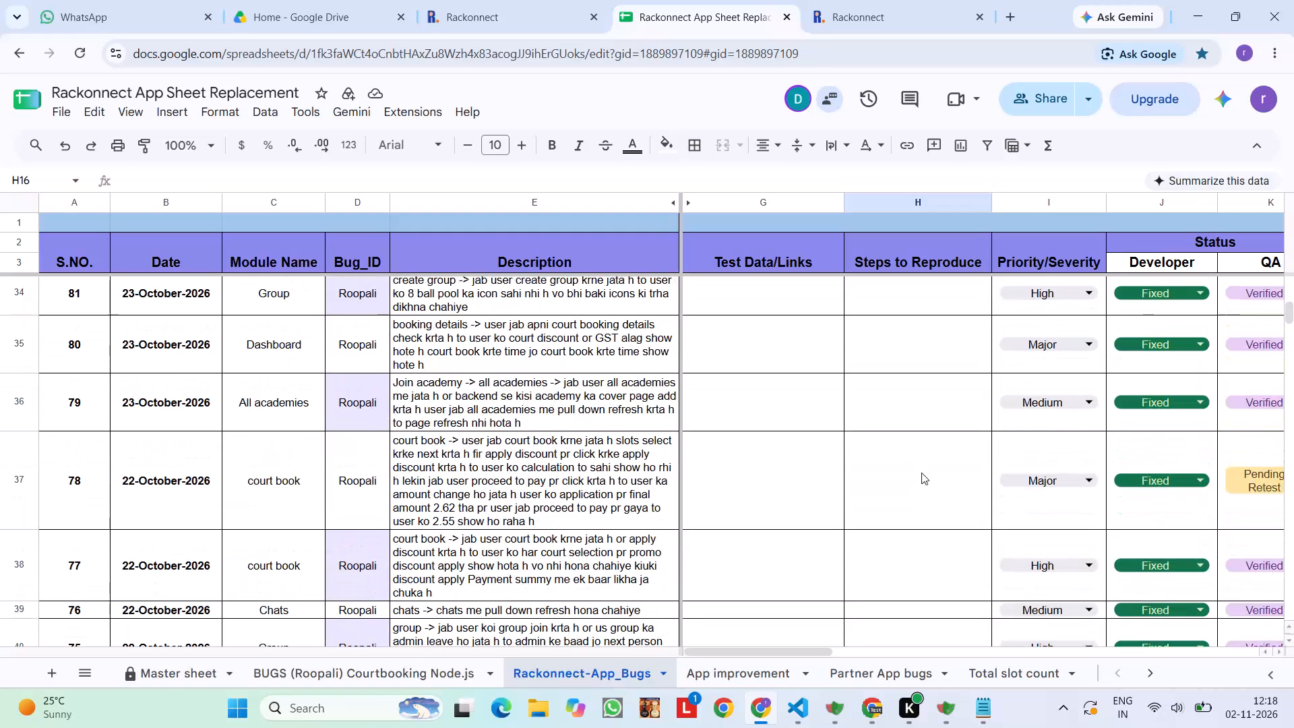
scroll(927, 501, "left", 2)
scroll(927, 501, "right", 2)
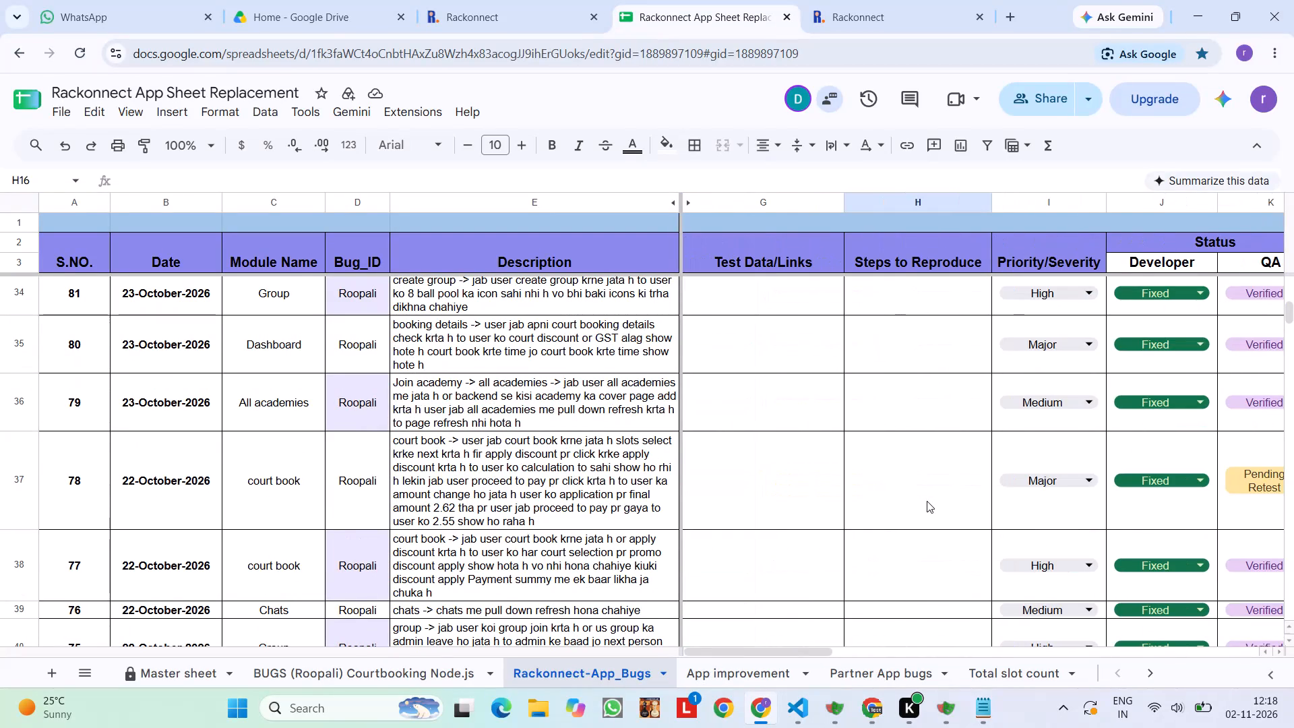
scroll(927, 501, "down", 2)
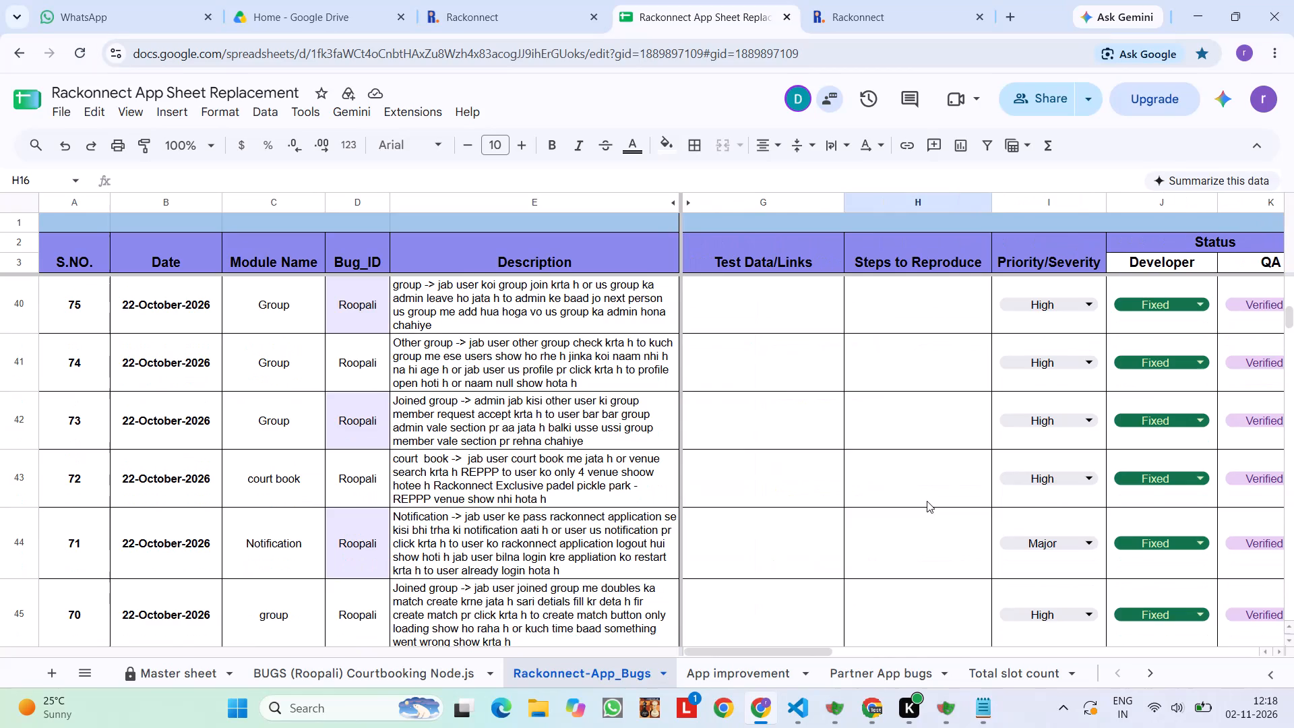
scroll(927, 501, "down", 5)
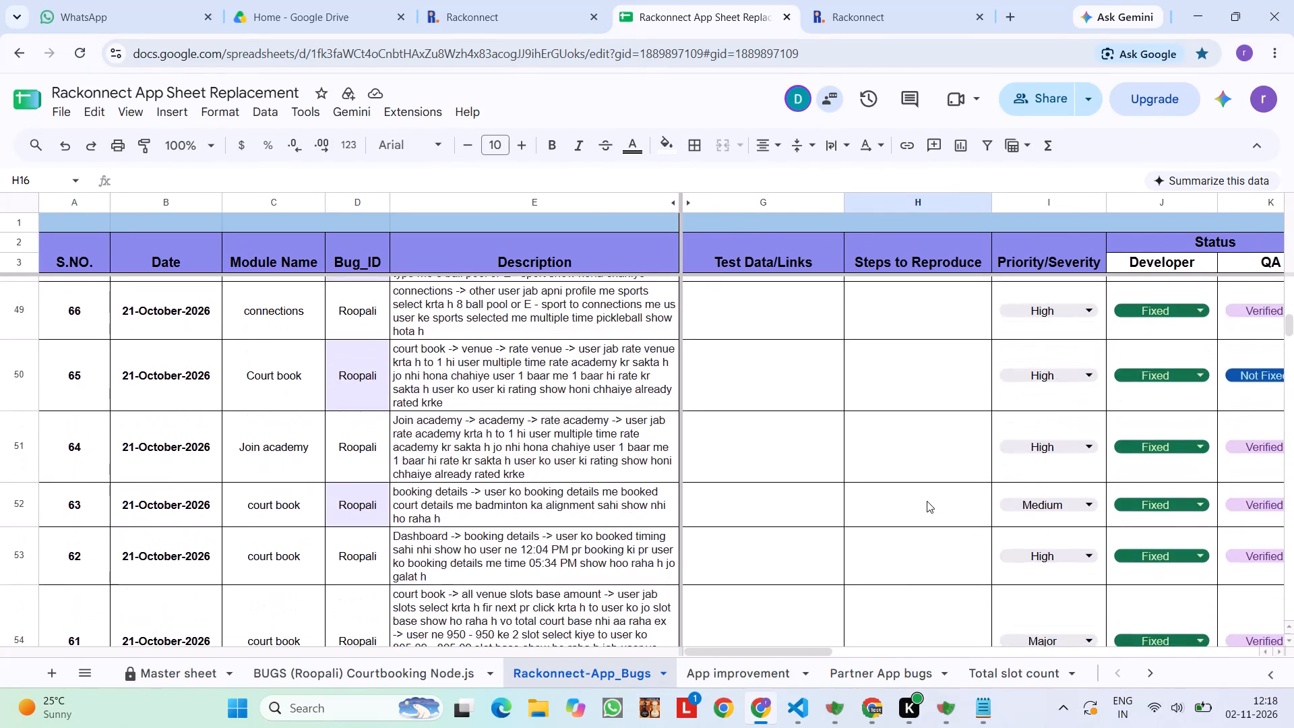
scroll(927, 501, "down", 2)
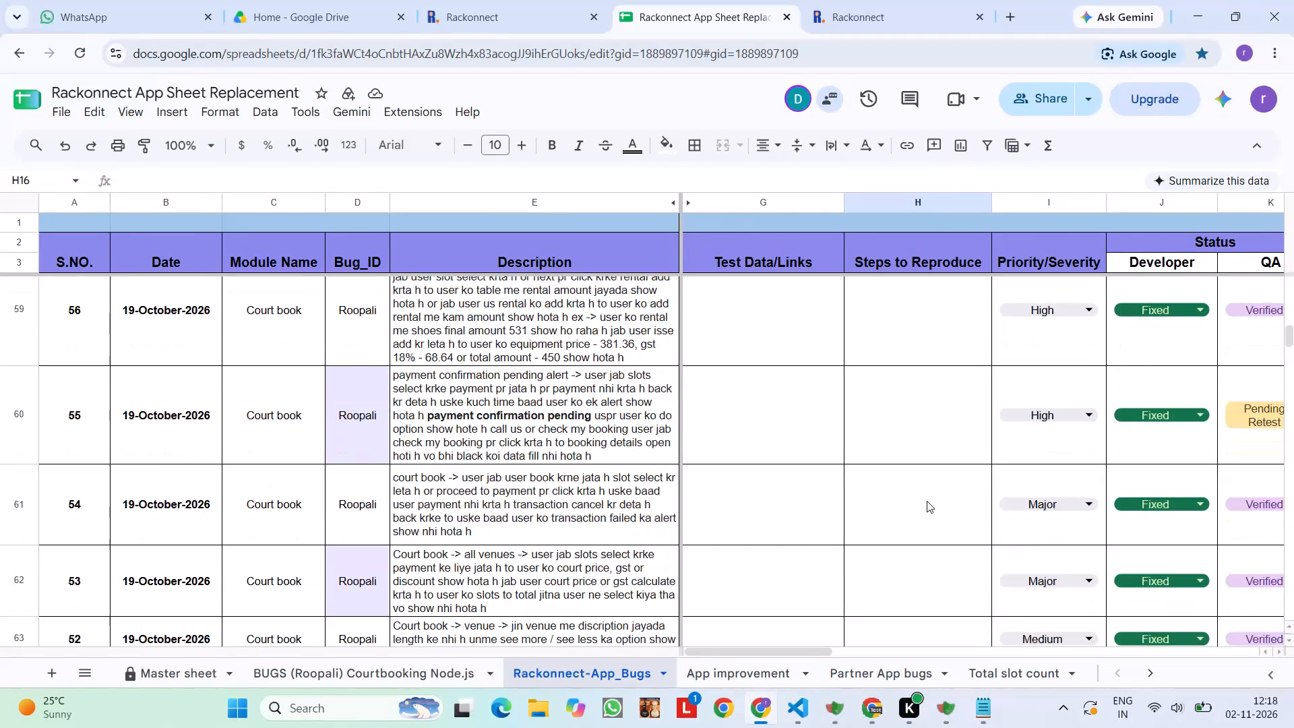
Examine the status and remarks columns for the bugs from 55 down to 44, including the Matches link bug 45.
scroll(927, 501, "down", 2)
scroll(927, 501, "left", 6)
scroll(927, 501, "right", 1)
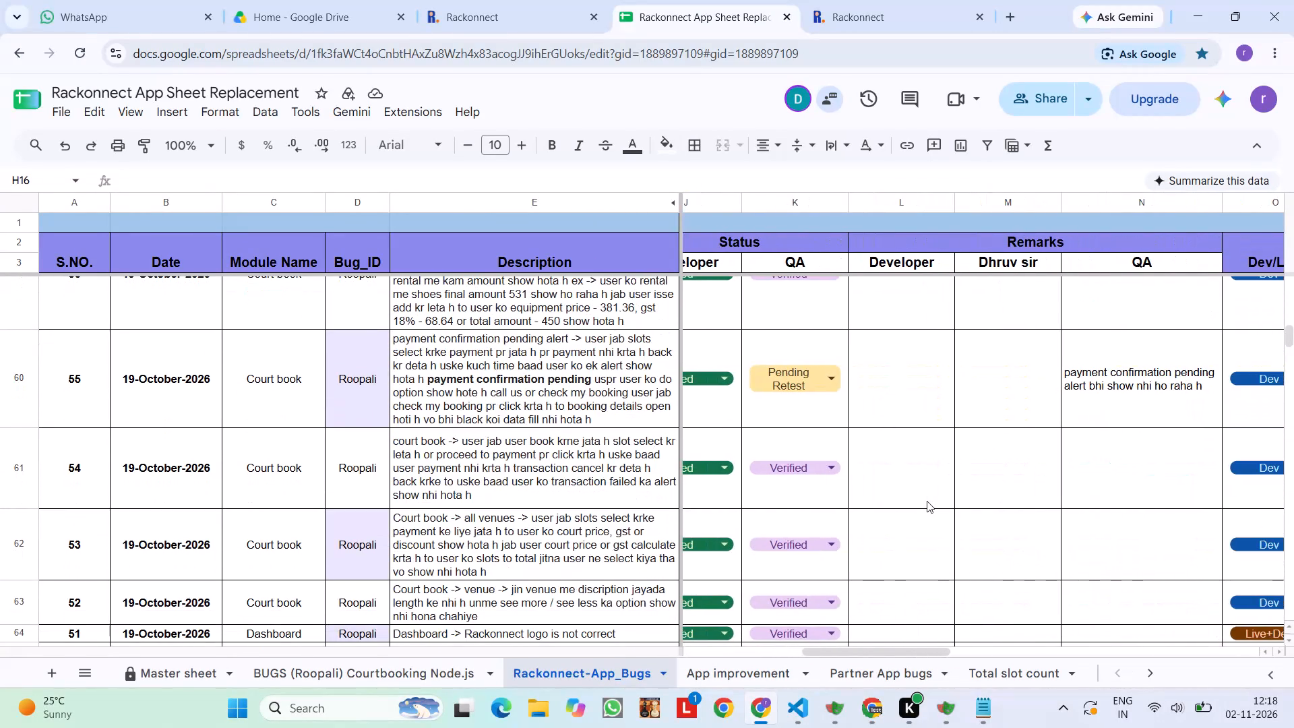
scroll(927, 501, "right", 7)
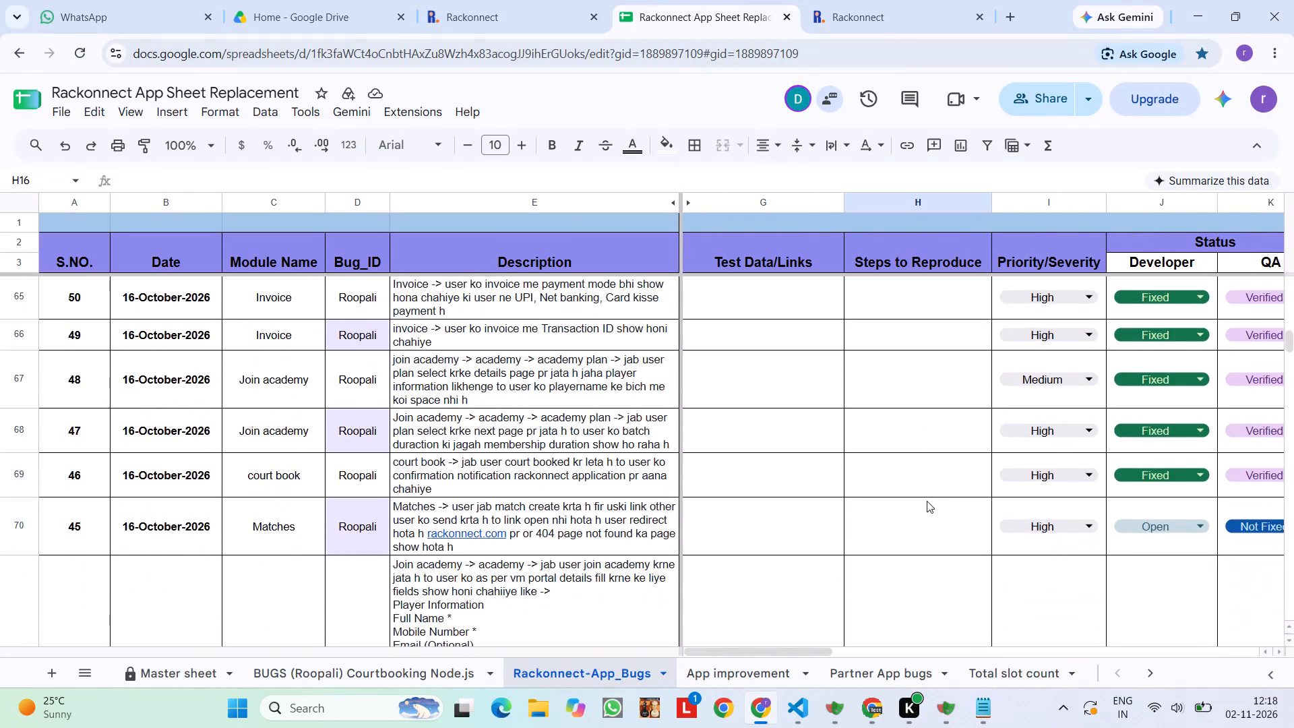
scroll(927, 501, "right", 2)
scroll(927, 501, "up", 3)
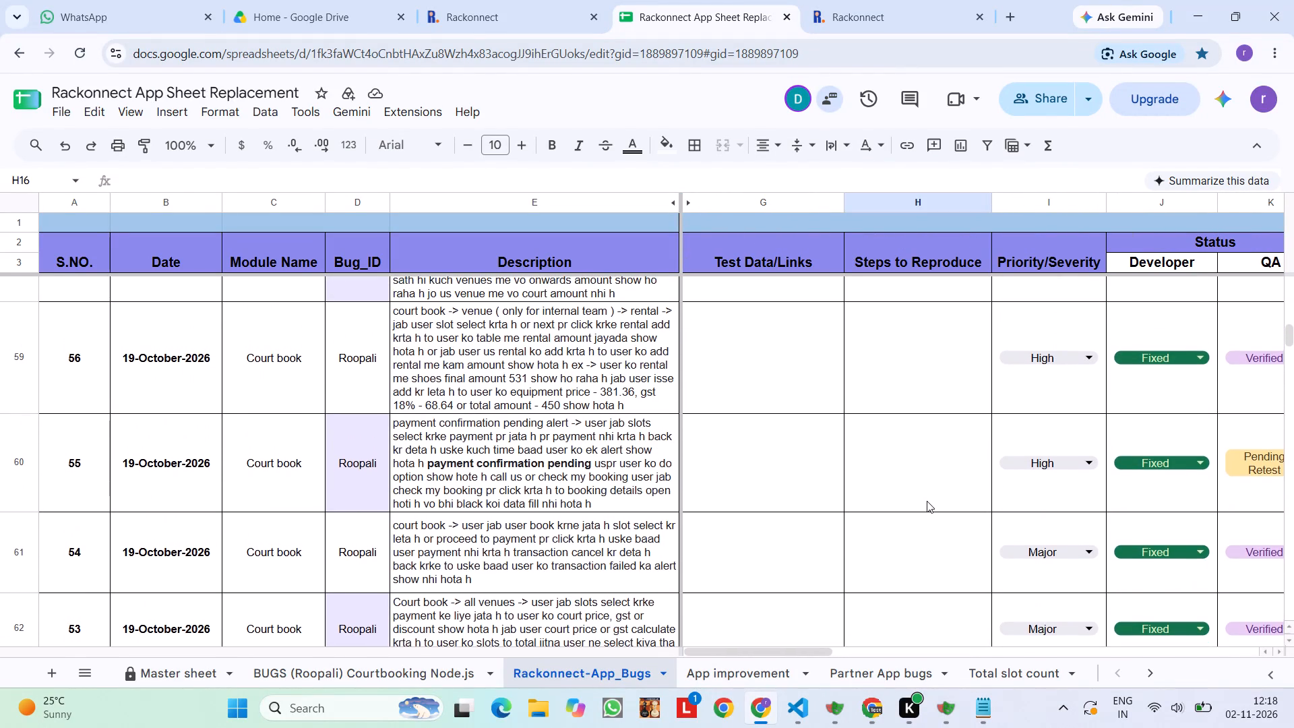
scroll(927, 501, "down", 2)
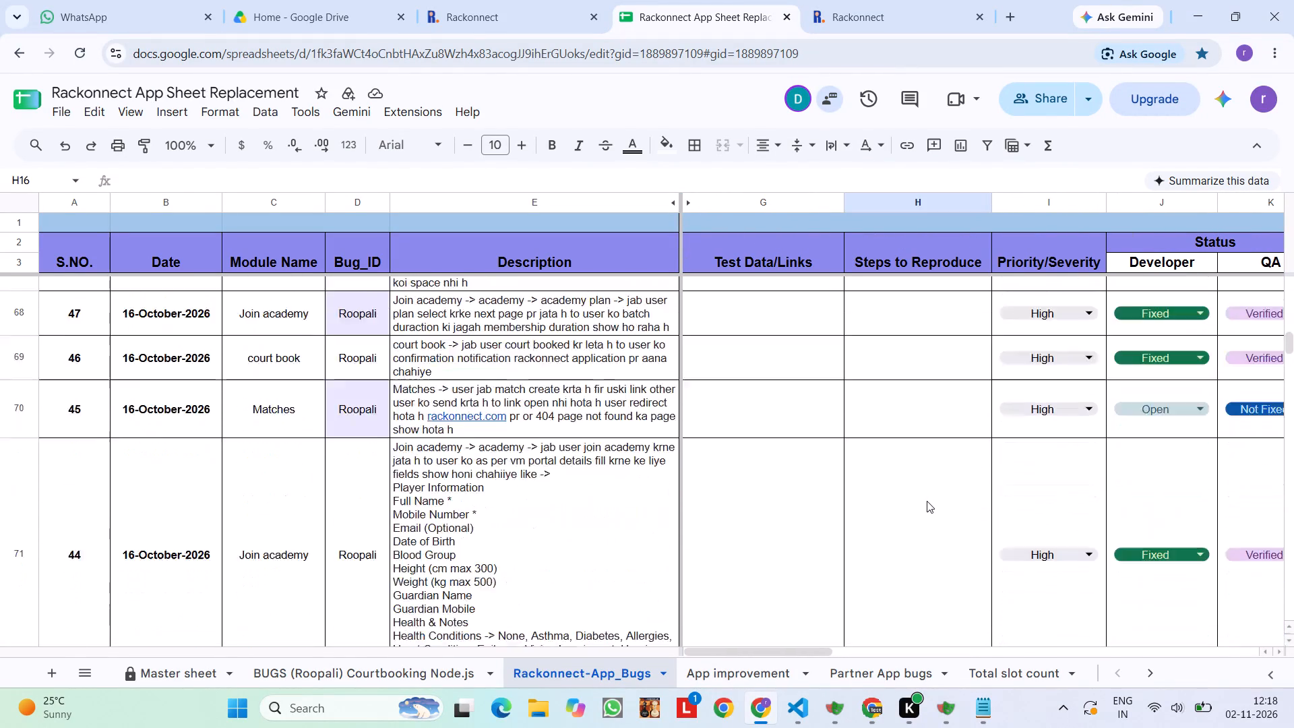
scroll(927, 501, "down", 1)
left_click(927, 501)
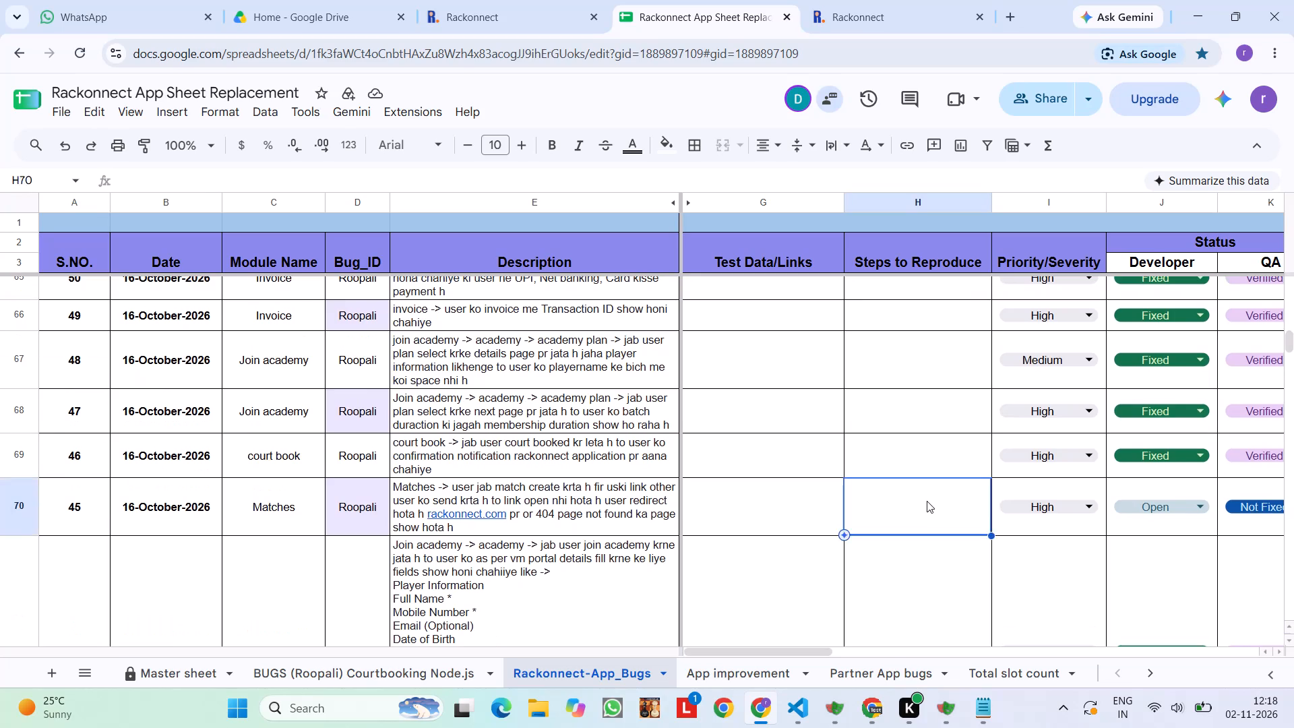
scroll(927, 501, "right", 1)
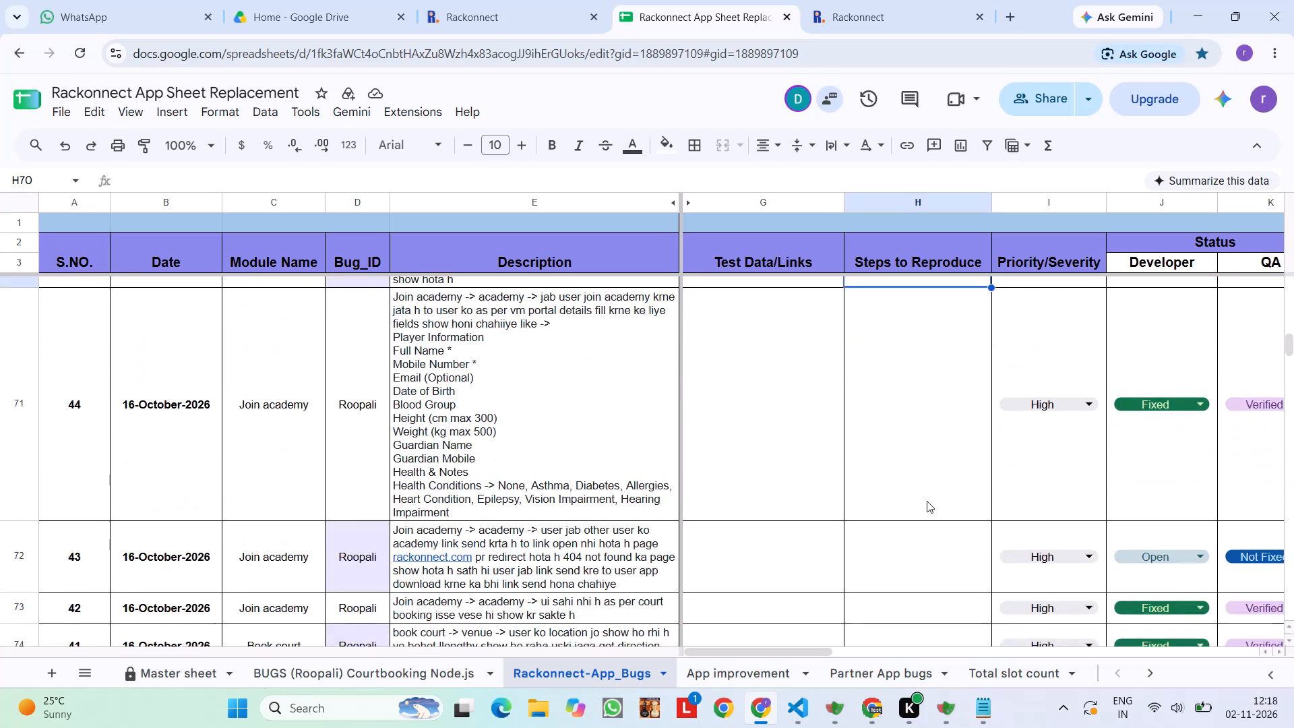
scroll(927, 501, "right", 1)
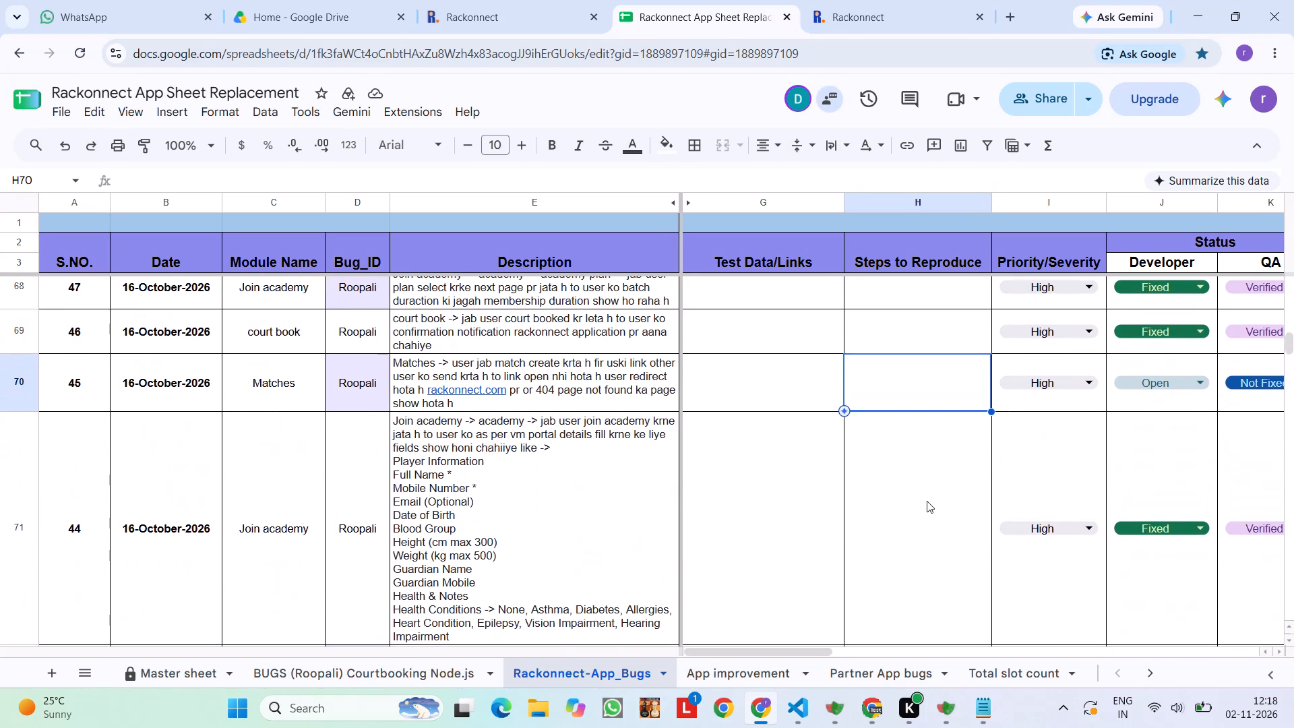
scroll(927, 501, "left", 3)
scroll(927, 501, "right", 1)
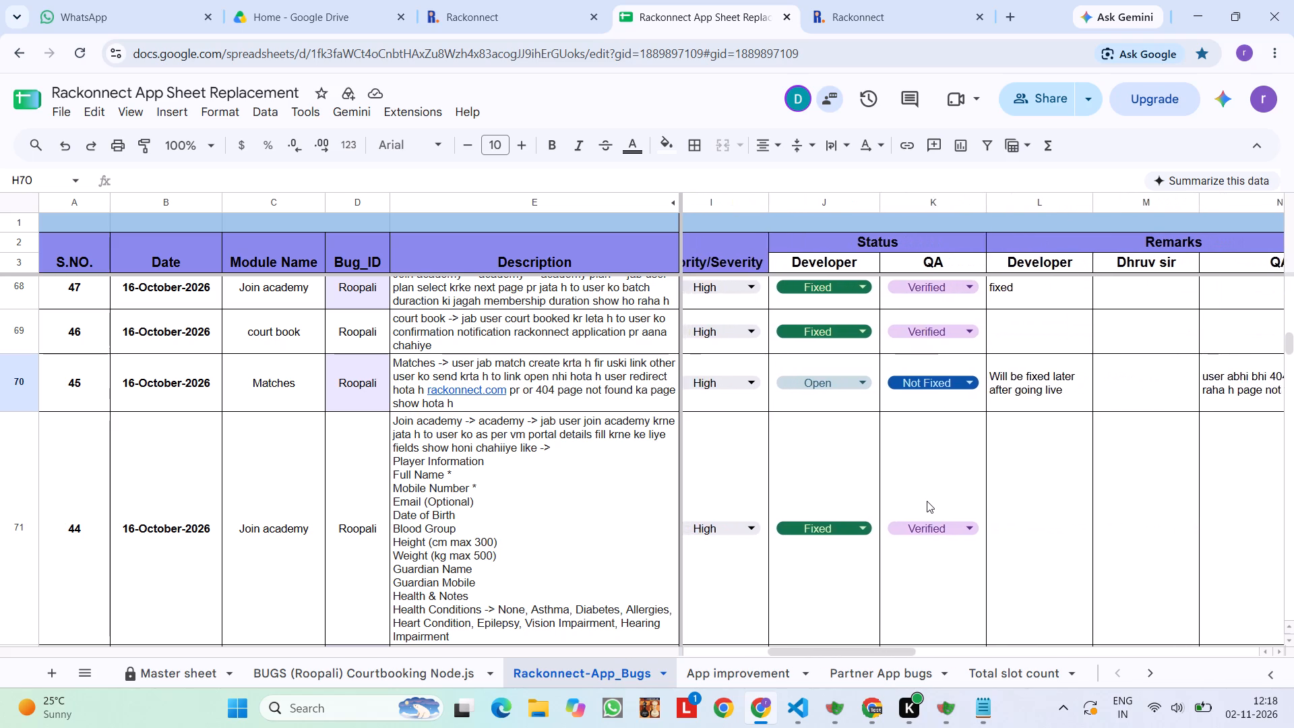
scroll(927, 501, "right", 1)
Examine the older bugs from 43 down to 14, checking status and remarks around bug 27 and the Chats bug 21.
scroll(927, 501, "down", 5)
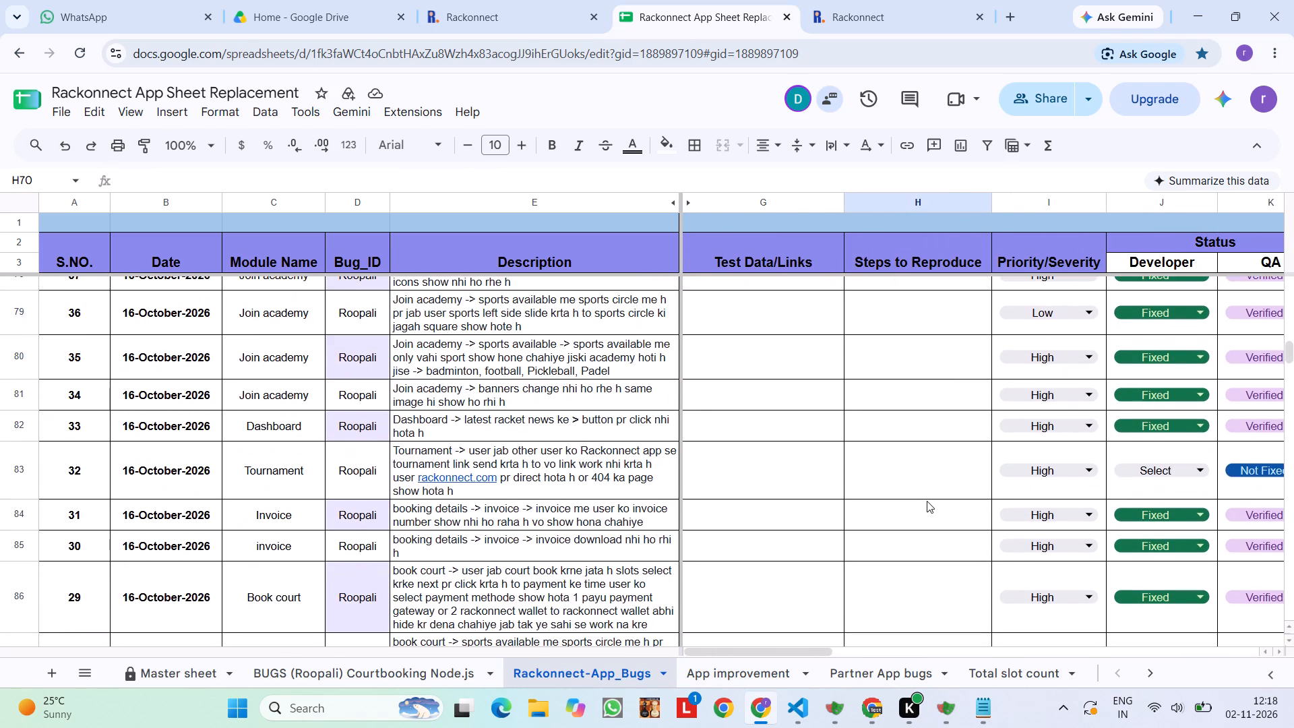
scroll(927, 501, "down", 2)
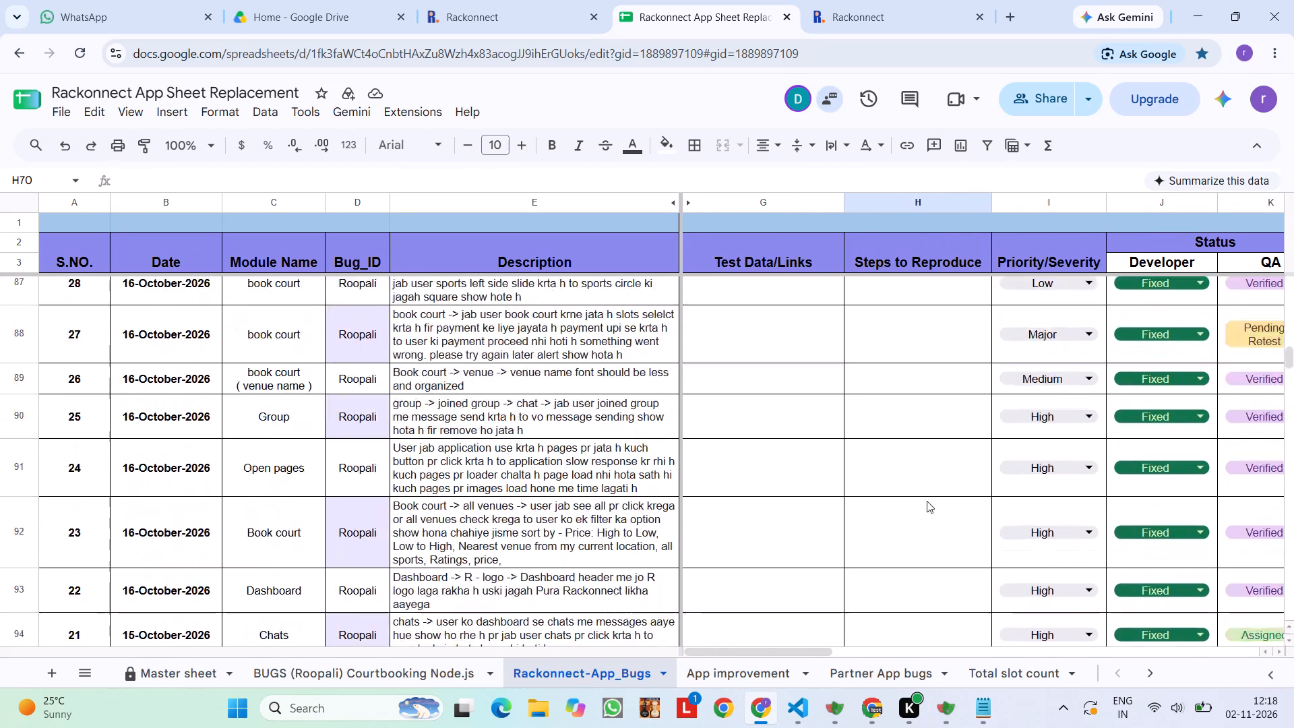
scroll(927, 501, "down", 2)
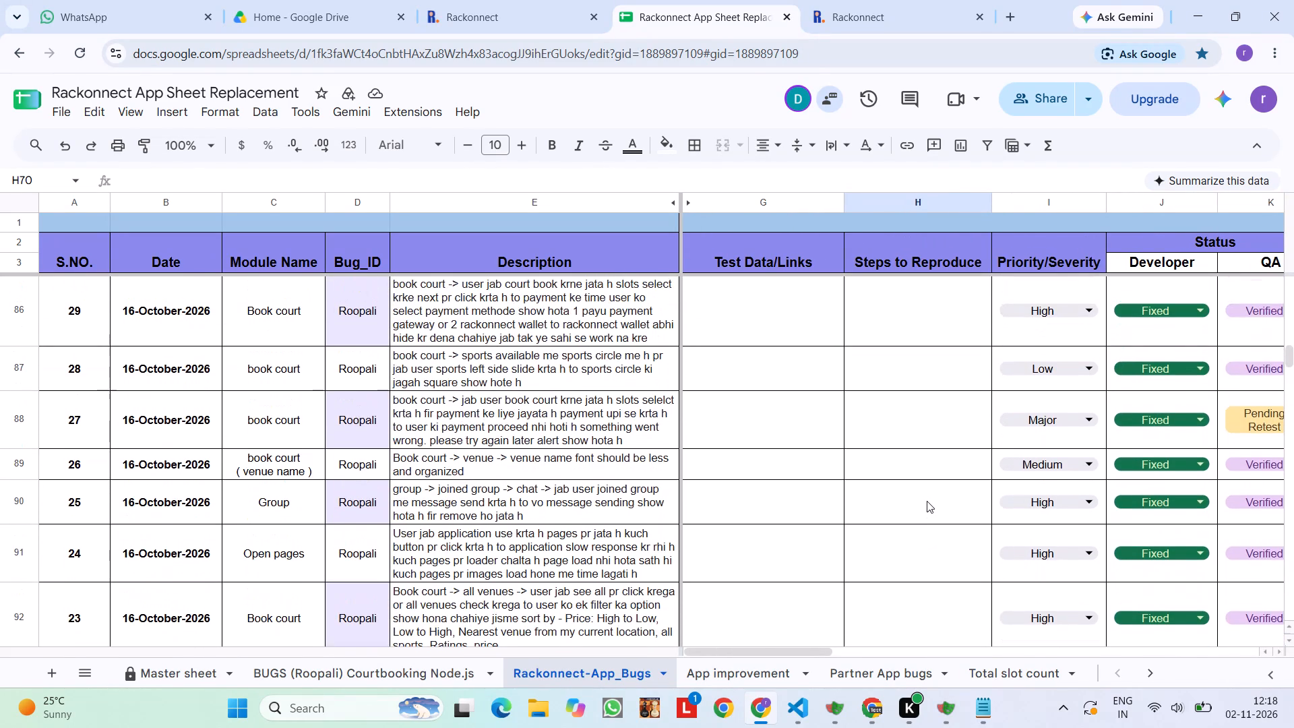
scroll(927, 501, "down", 1)
scroll(927, 501, "up", 1)
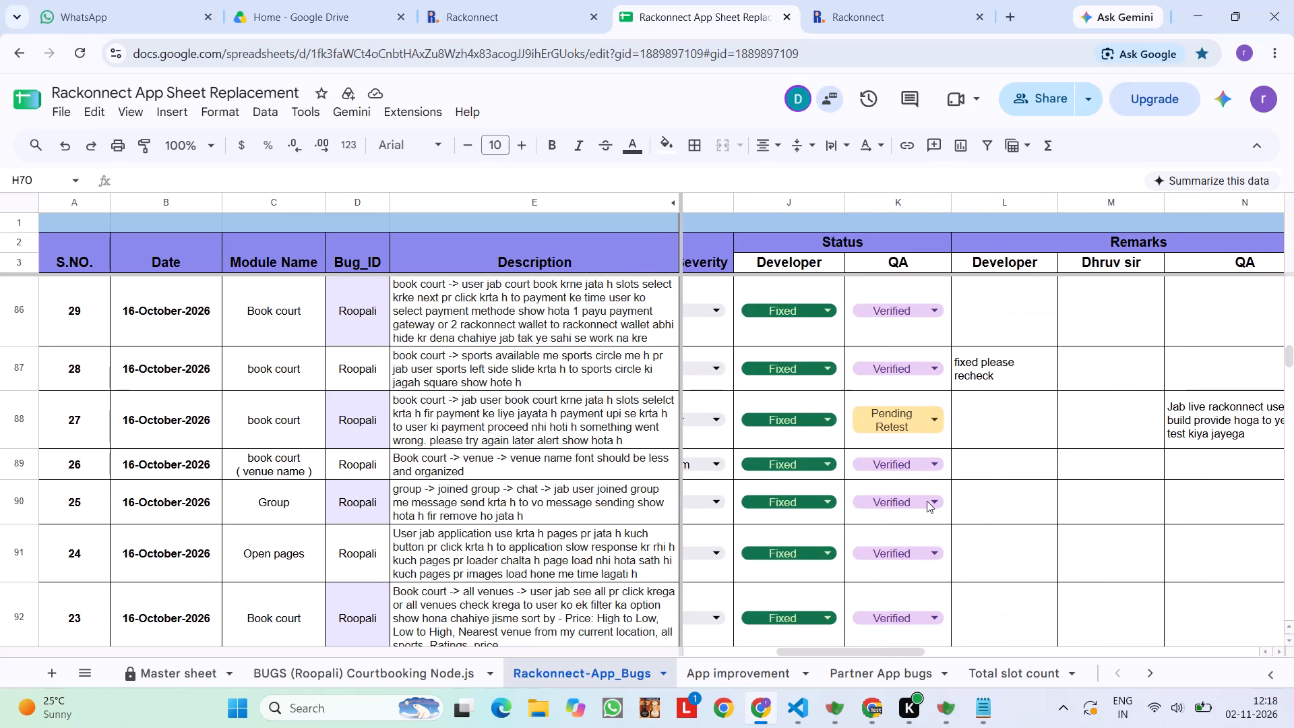
scroll(927, 501, "up", 1)
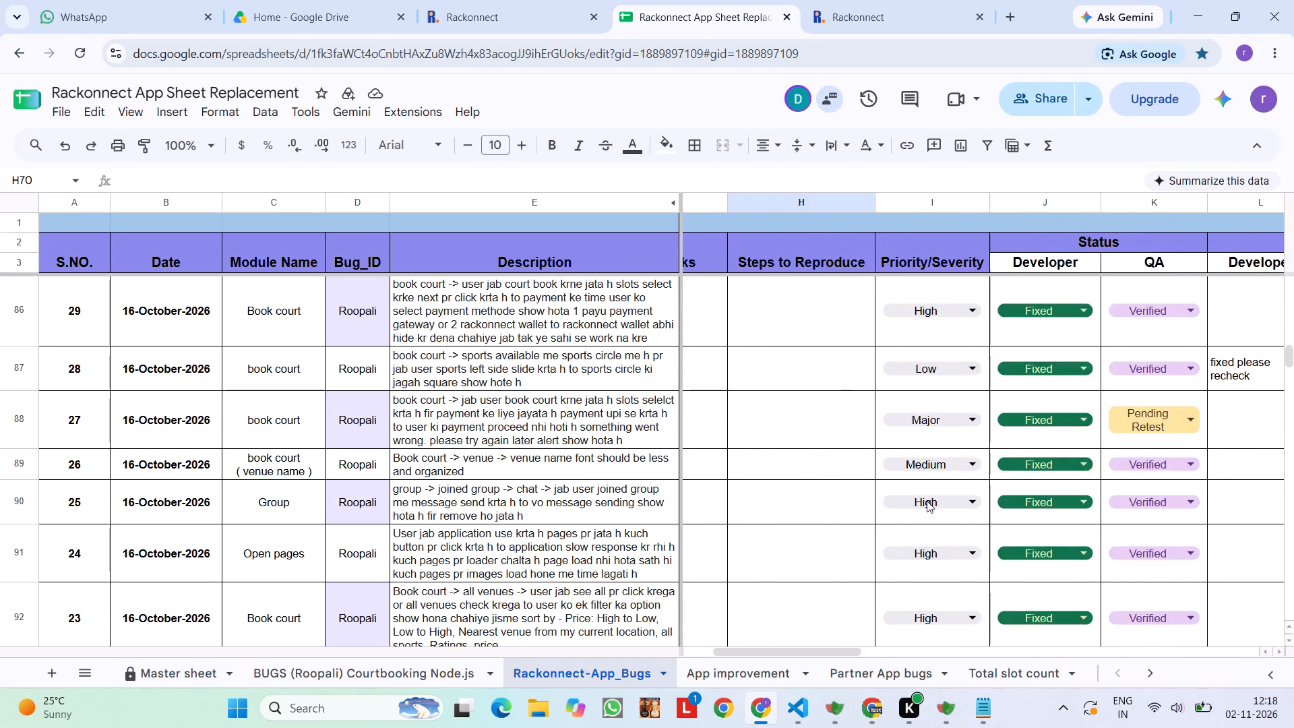
scroll(927, 501, "up", 1)
scroll(927, 501, "down", 4)
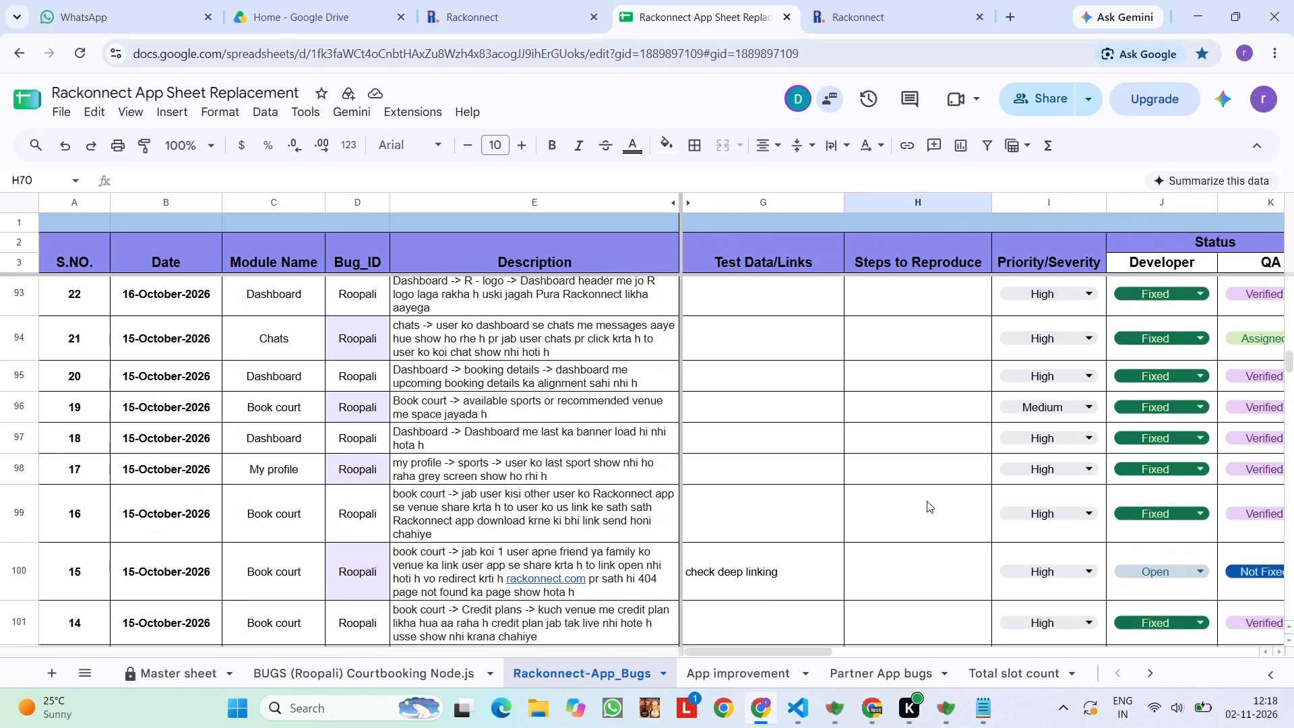
scroll(927, 501, "up", 2)
left_click(939, 450)
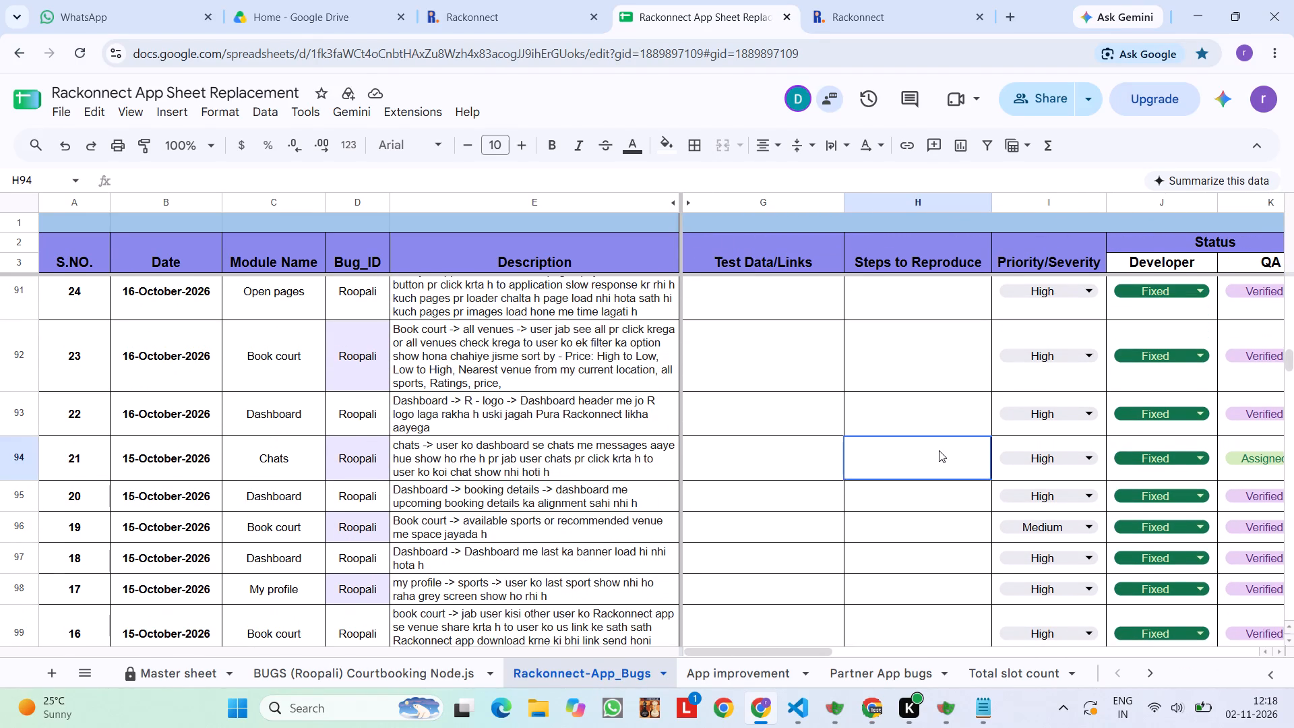
scroll(939, 450, "left", 3)
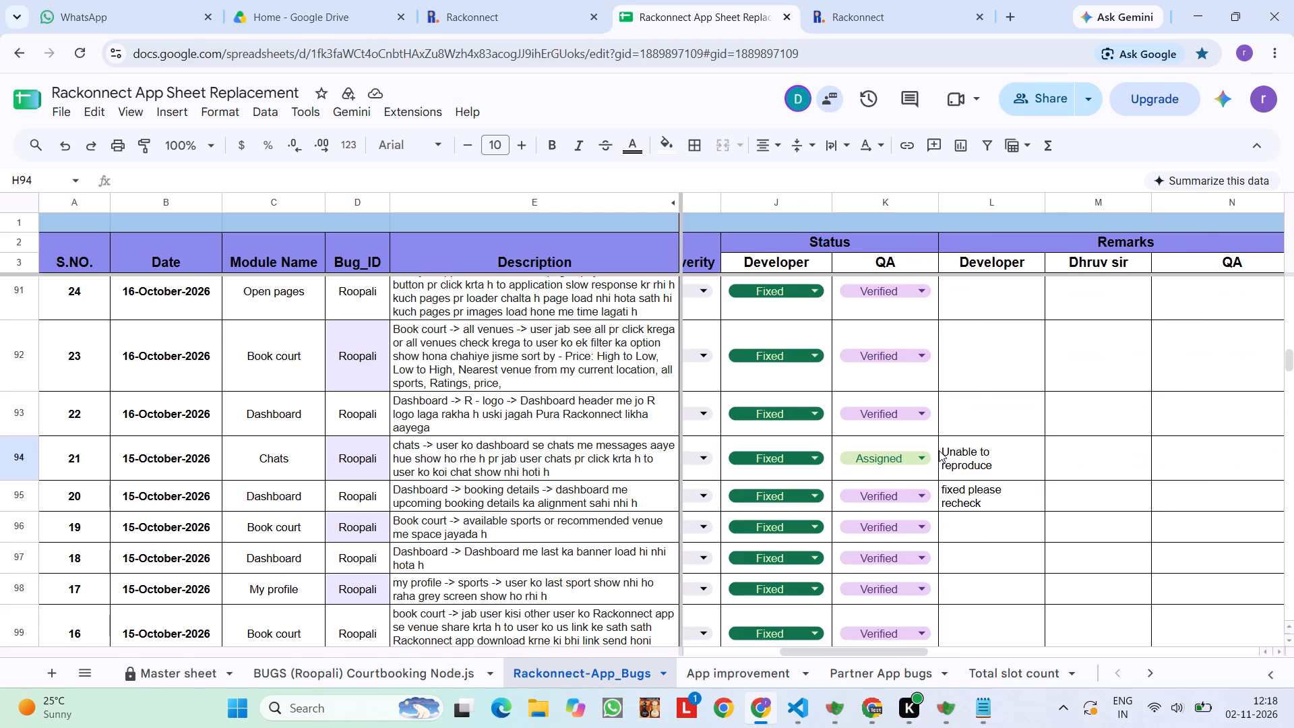
scroll(939, 450, "left", 1)
scroll(939, 450, "right", 6)
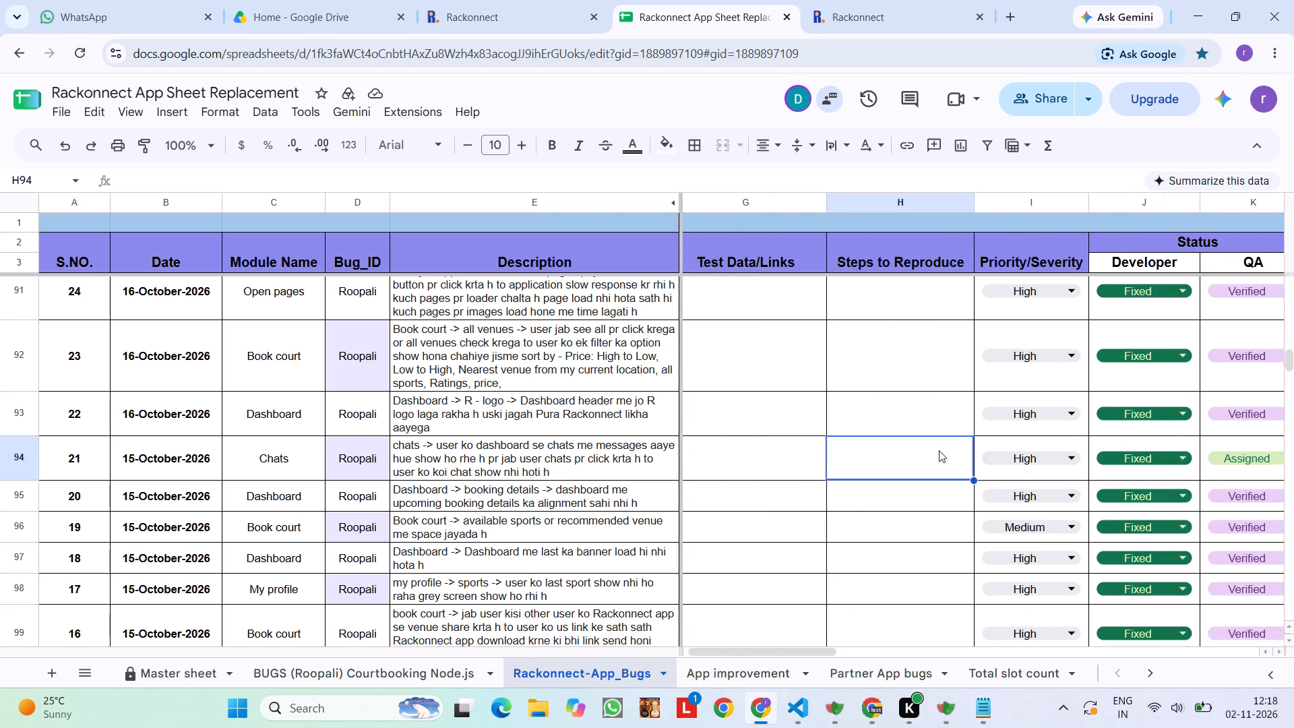
scroll(939, 450, "right", 1)
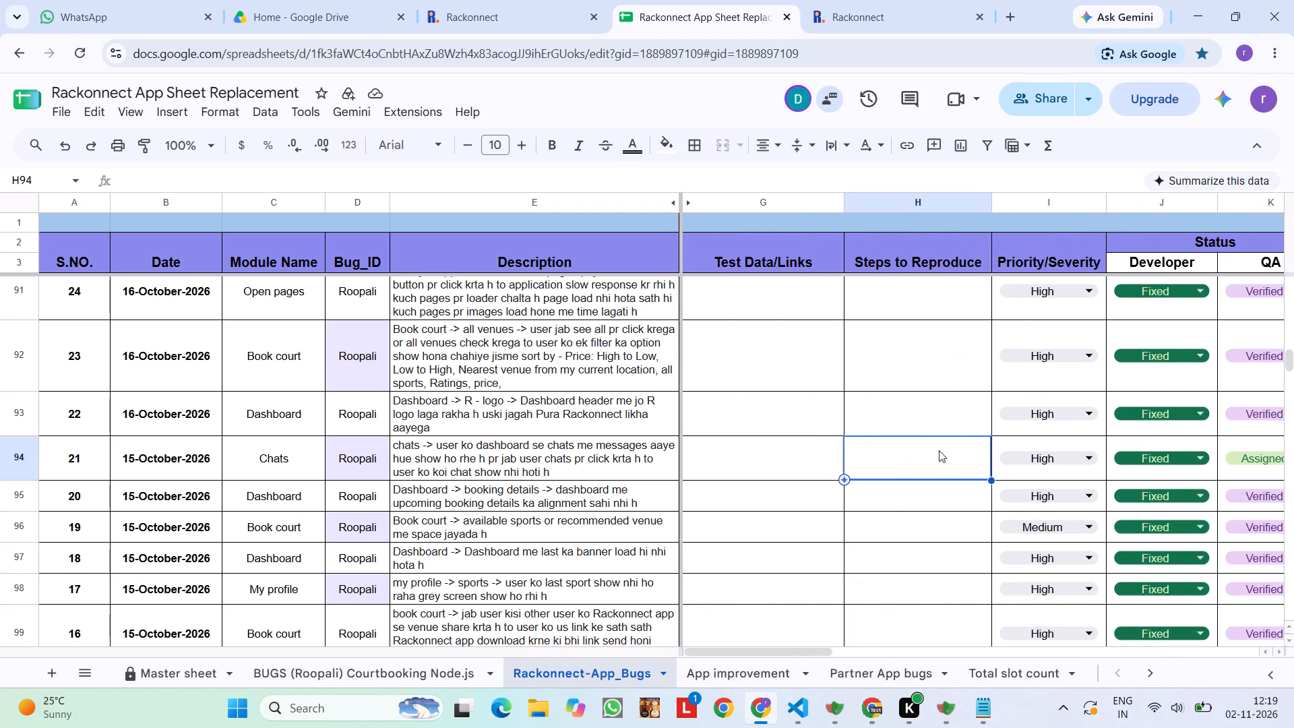
Look through the oldest 15-October-2026 bugs, then return to the new bug rows 110 and 111.
scroll(939, 450, "down", 5)
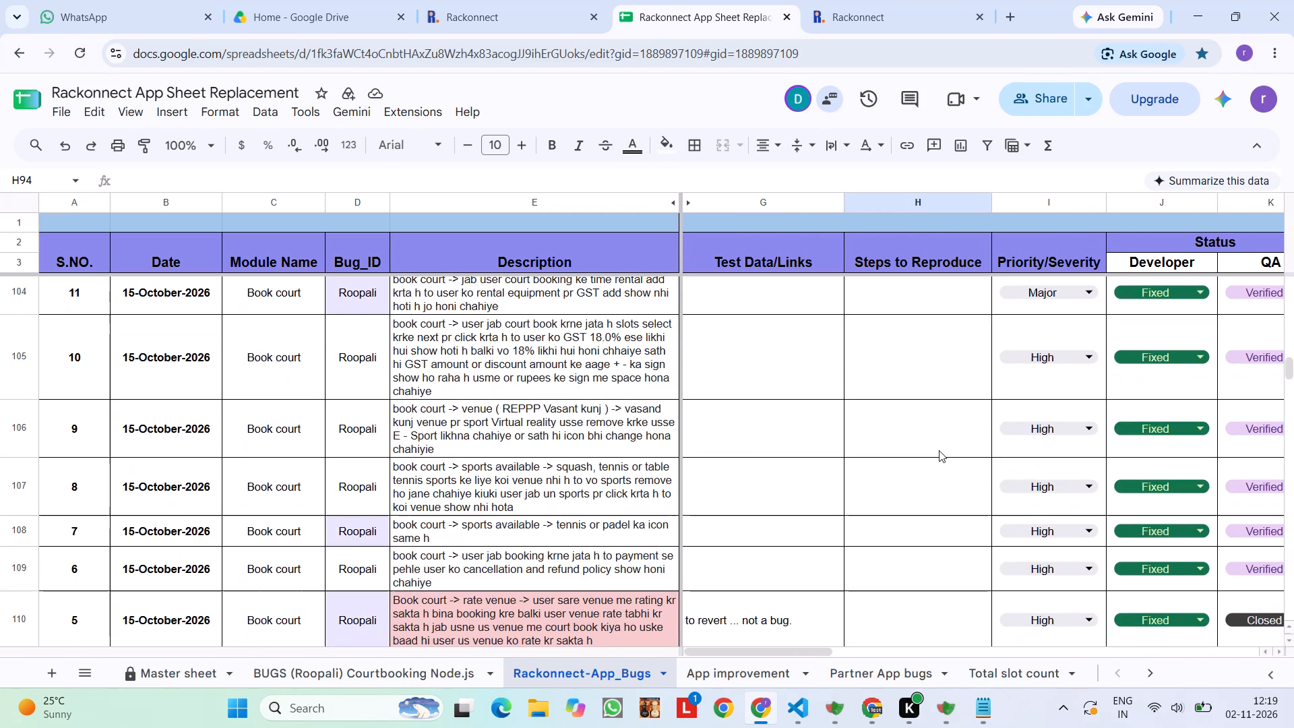
scroll(939, 450, "down", 3)
scroll(939, 450, "up", 19)
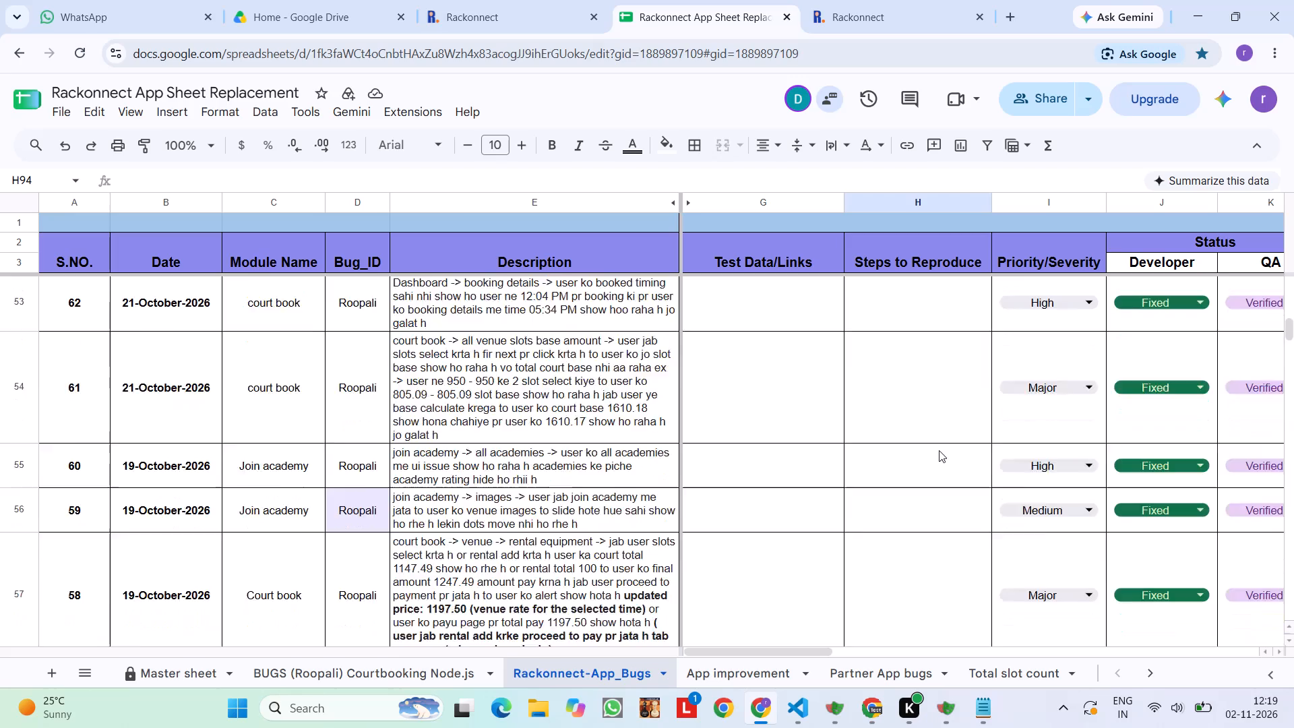
scroll(939, 450, "up", 14)
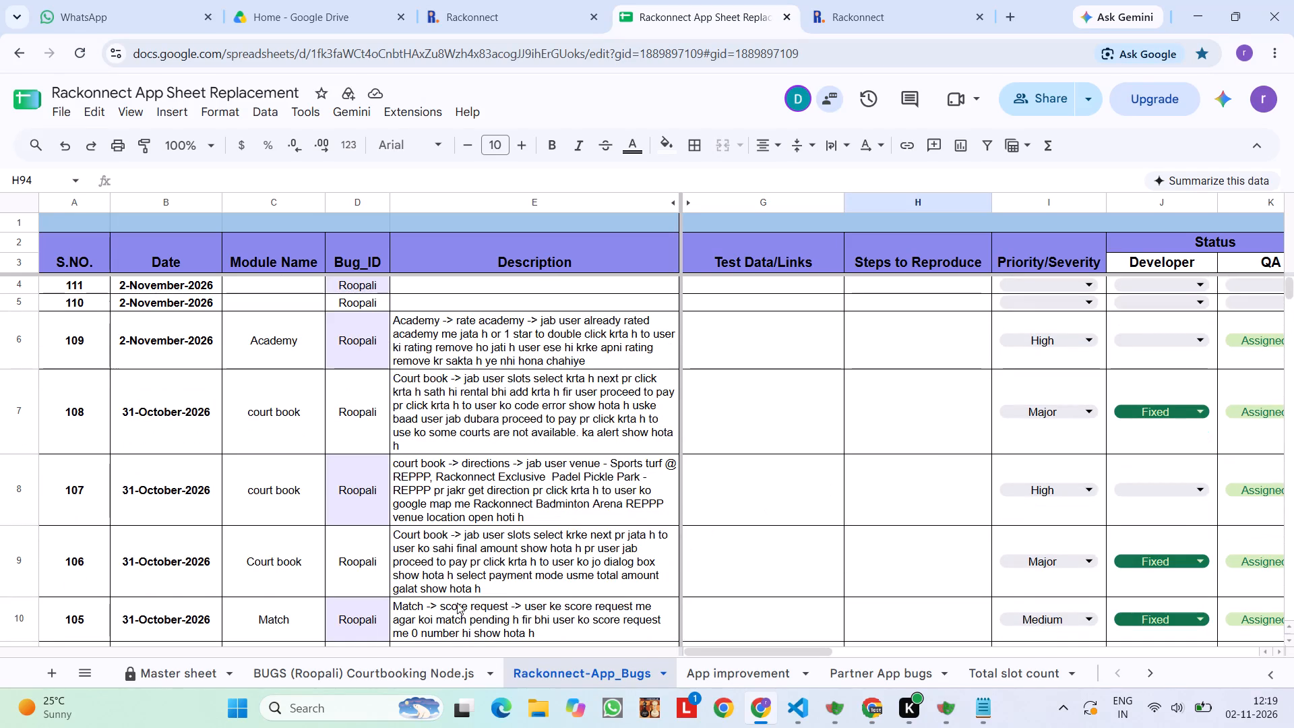
Find and open the Calculator app.
left_click(341, 701)
type("vca")
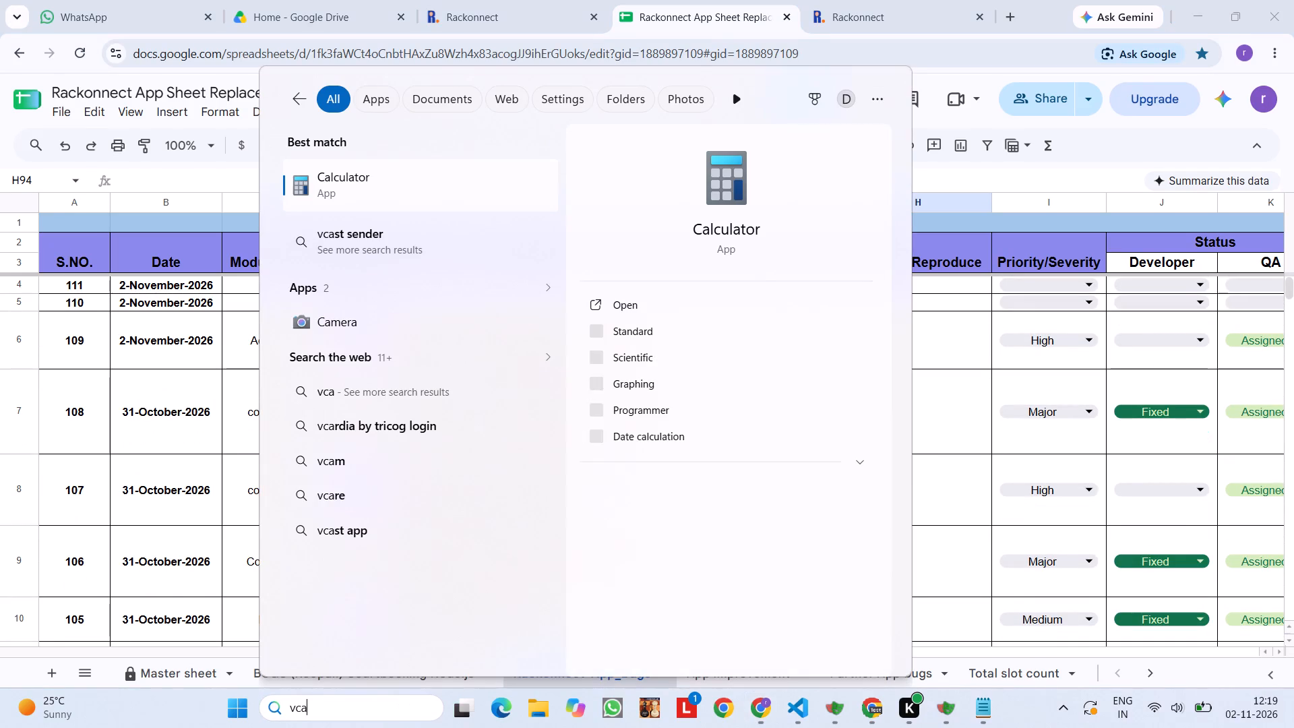
key("BackSpace")
key("BackSpace")
key("BackSpace")
key("BackSpace")
type("ca")
key("Return")
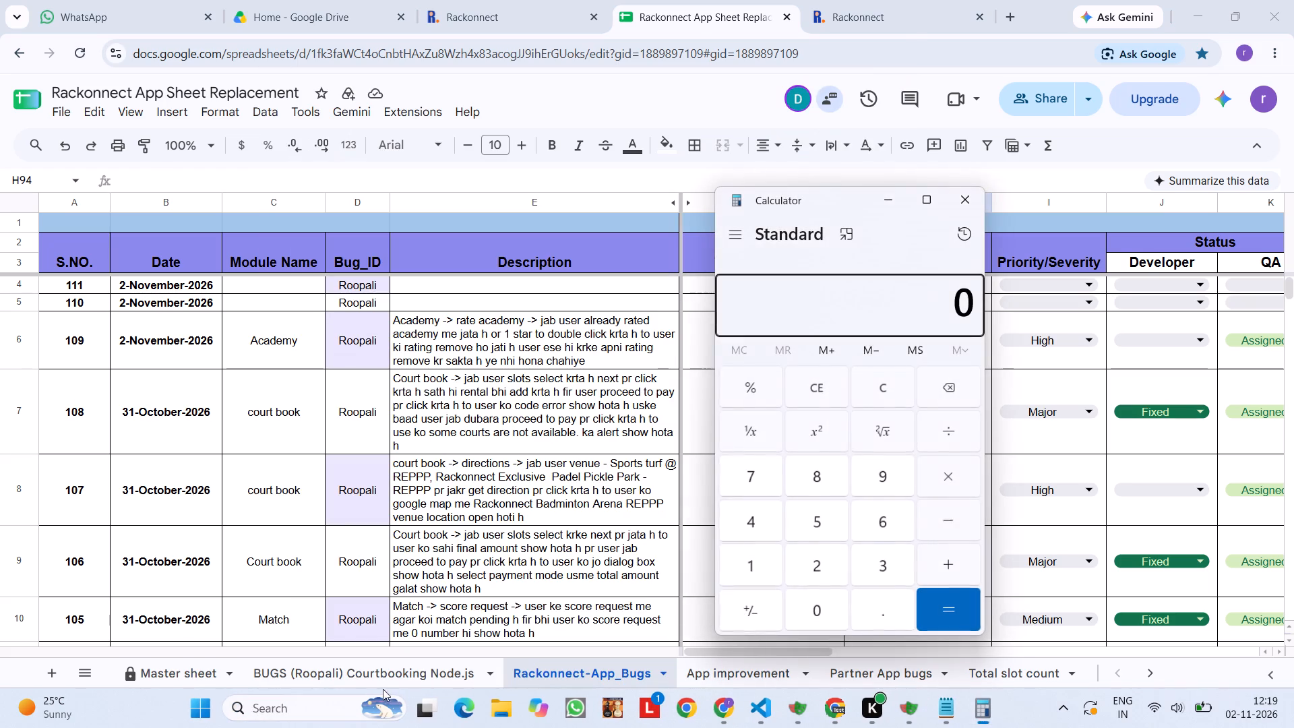
Enter 2 as the first digit of a calculation.
left_click(920, 317)
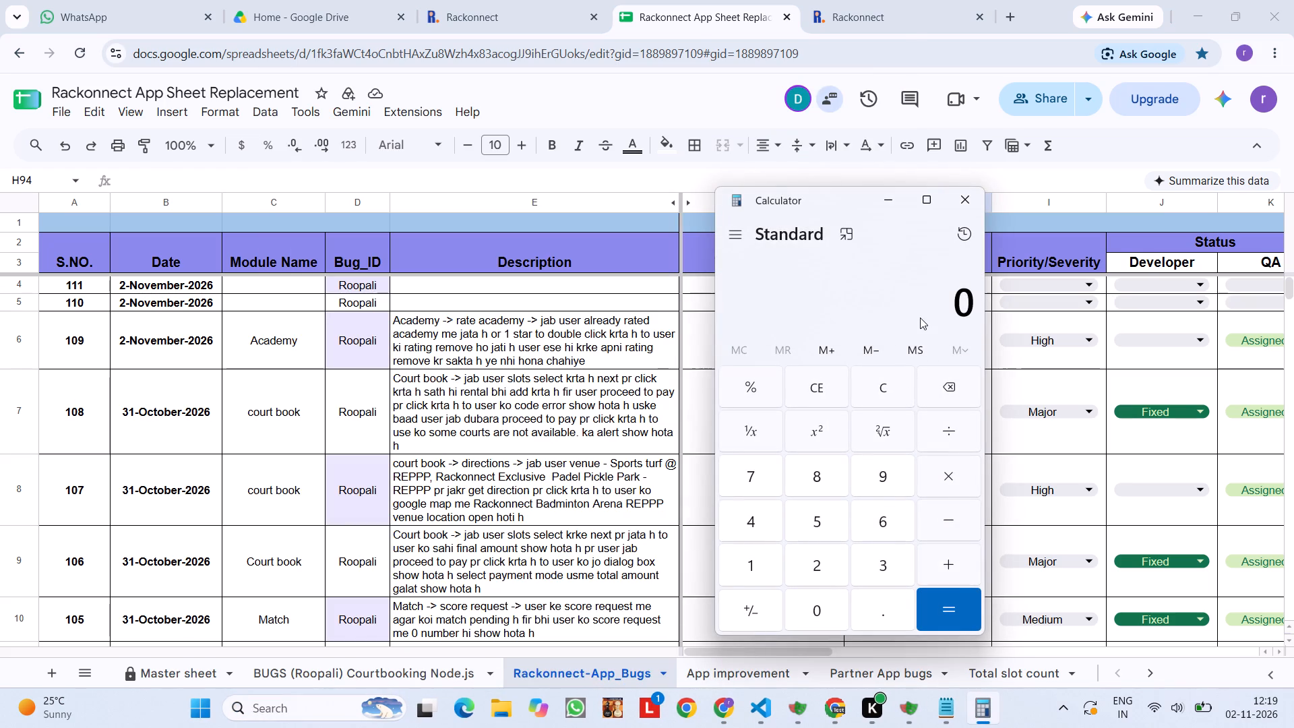
key("2")
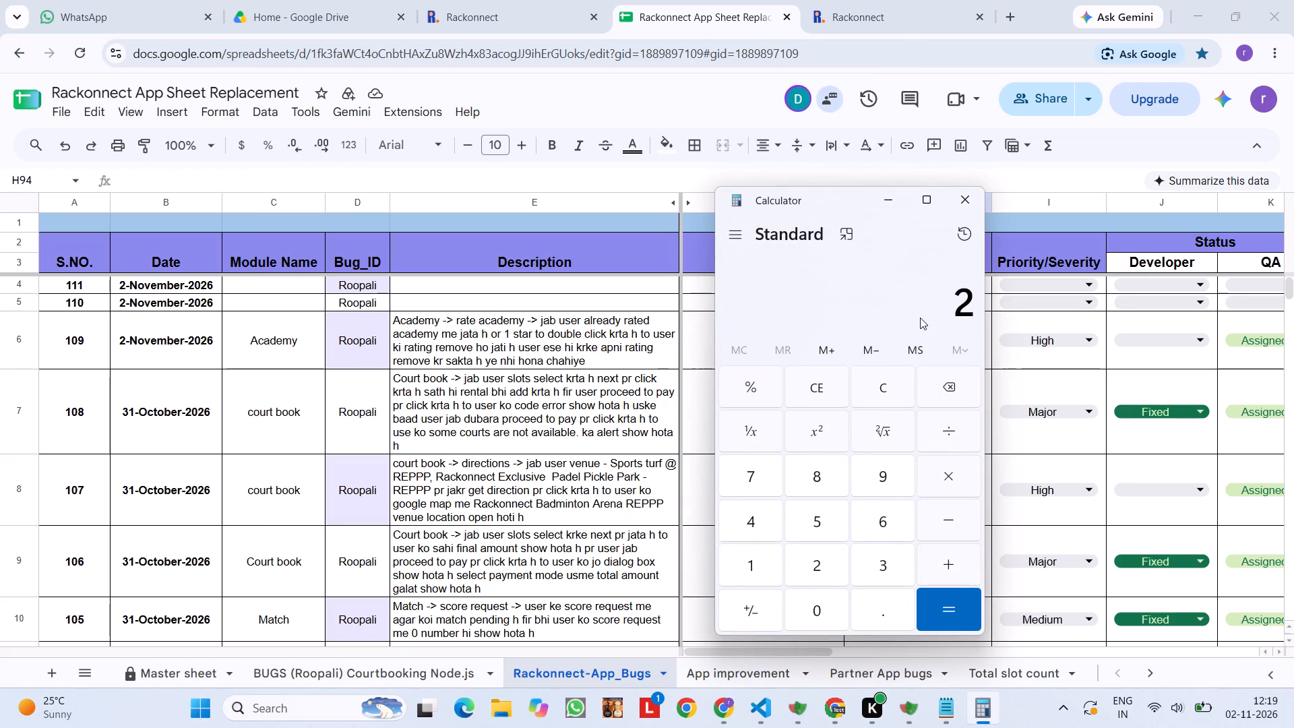